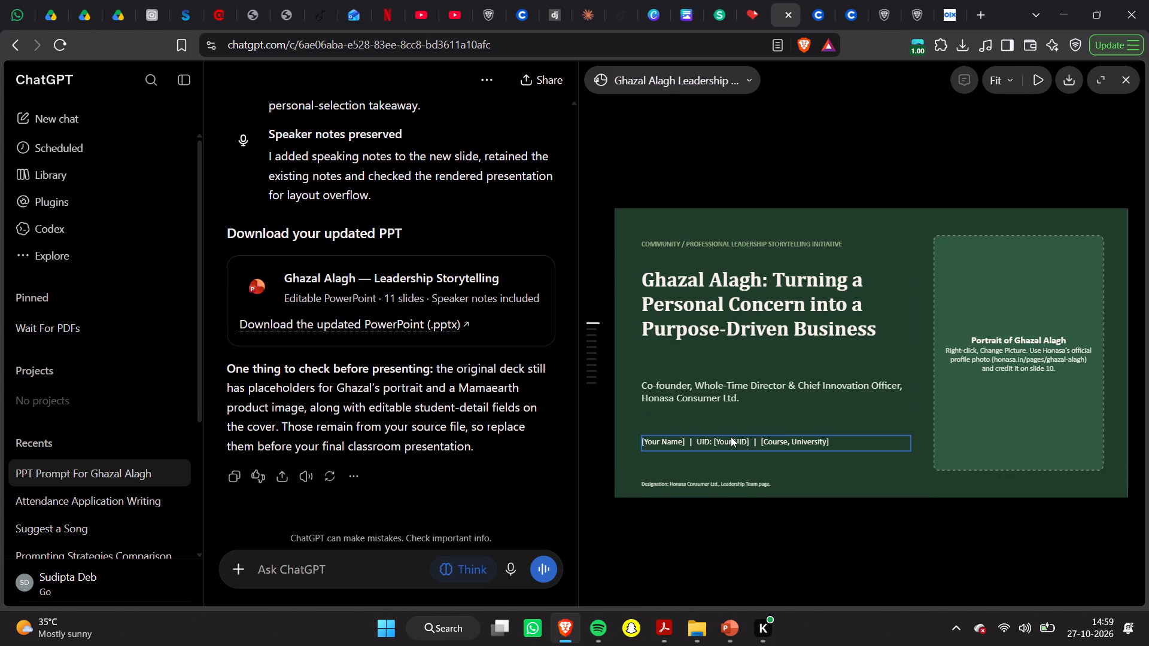
scroll(756, 505, down, 7)
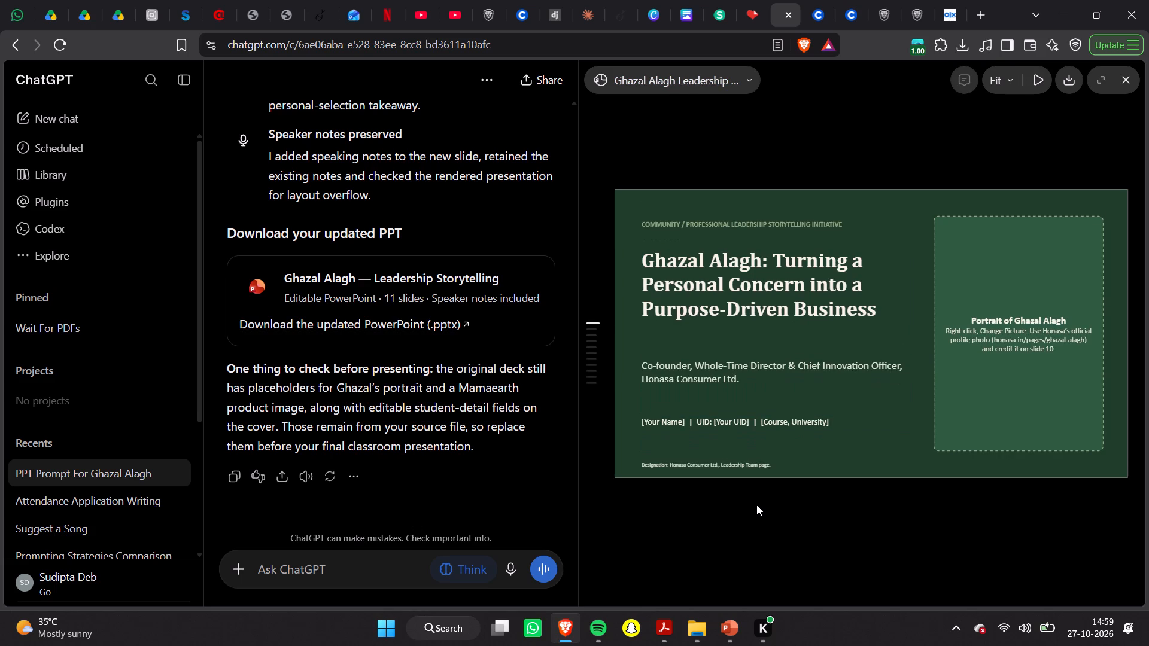
scroll(756, 505, down, 2)
scroll(756, 505, up, 6)
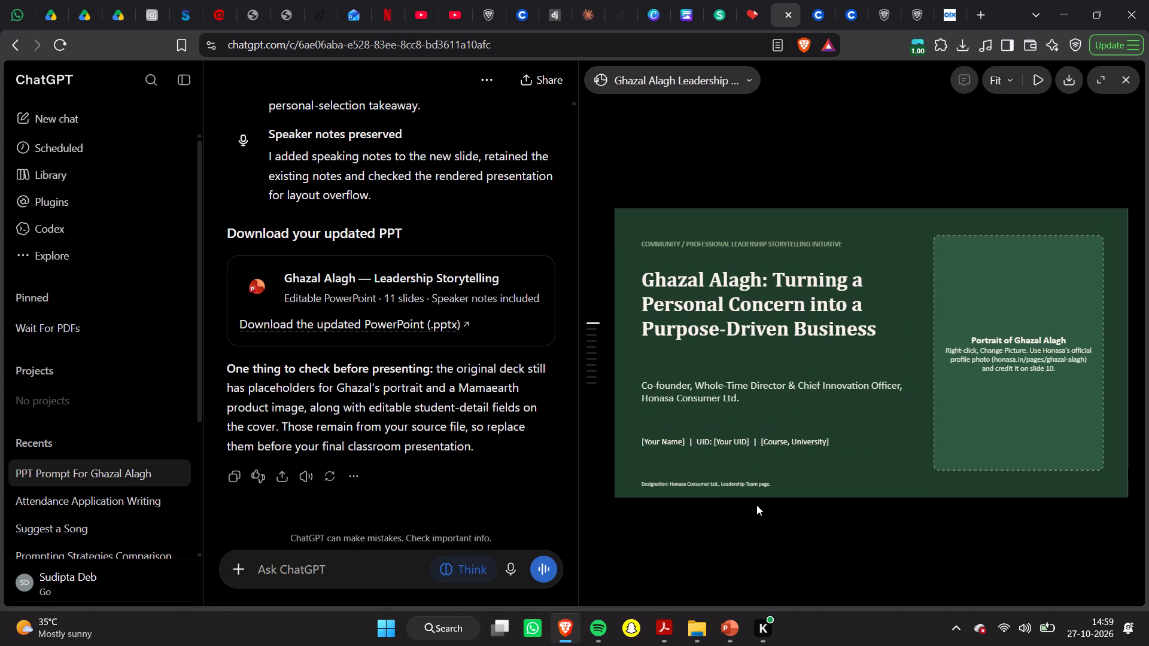
key(Right)
key(Right)
key(Down)
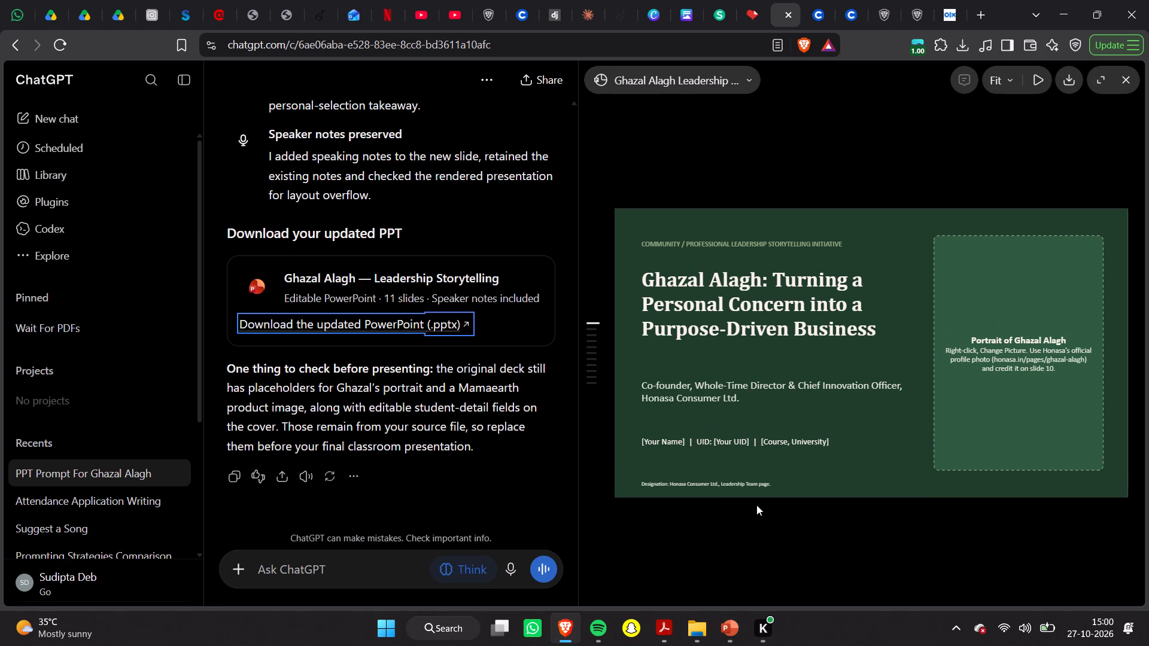
scroll(756, 505, up, 2)
scroll(756, 505, down, 5)
scroll(756, 505, up, 3)
click(1038, 76)
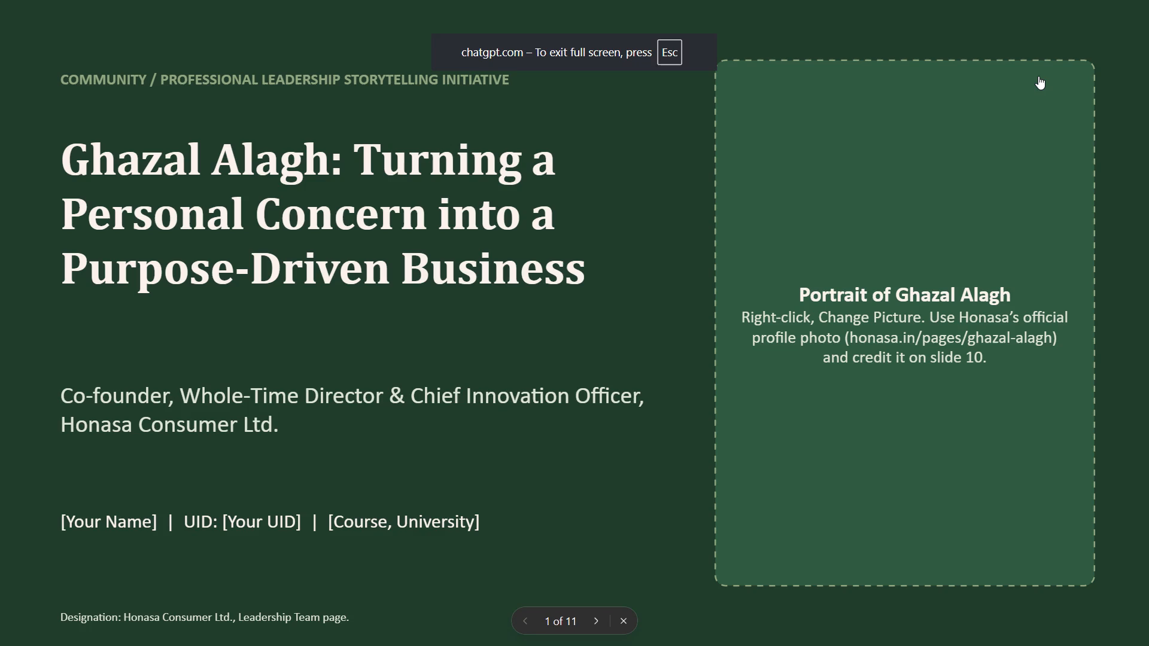
key(Right)
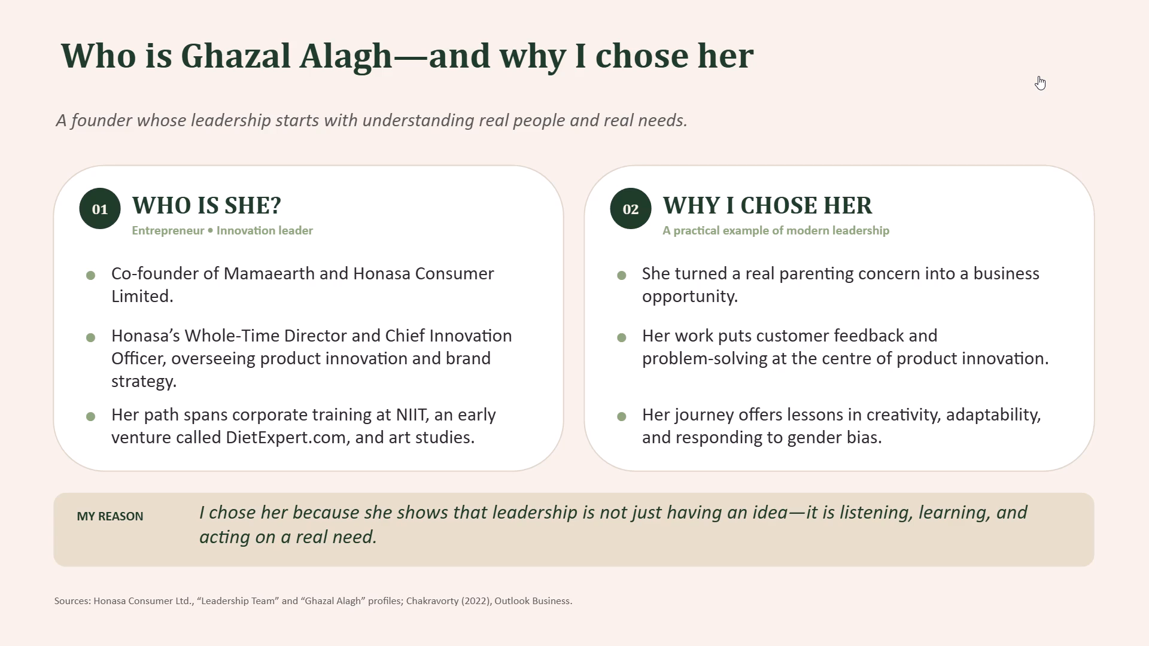
key(Right)
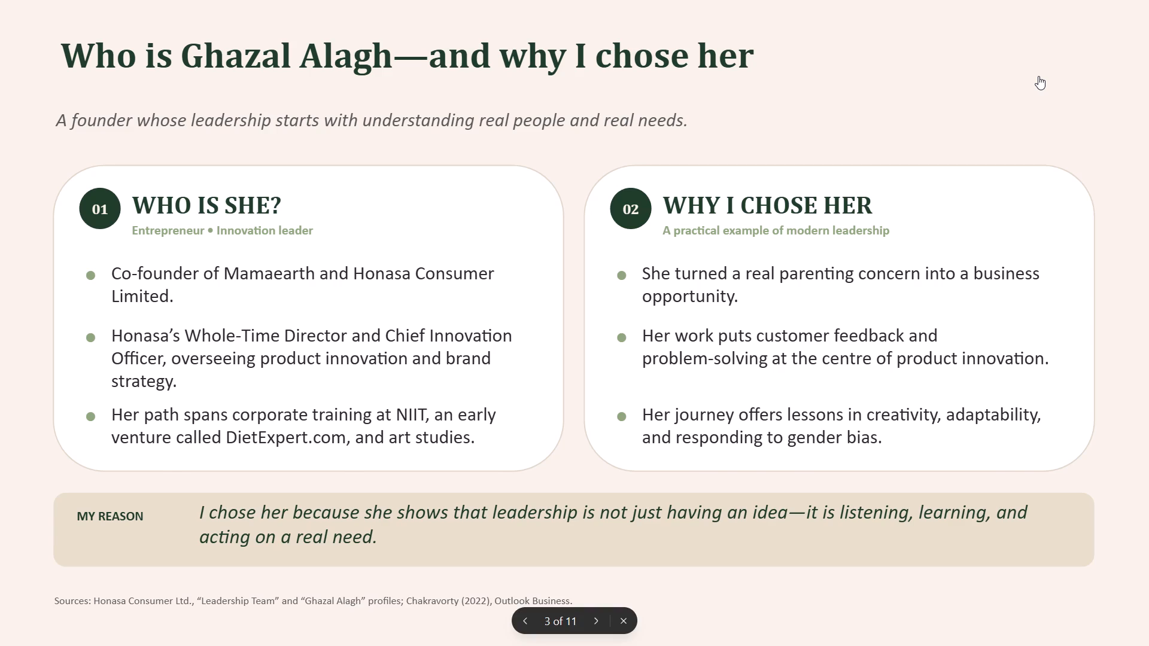
key(Left)
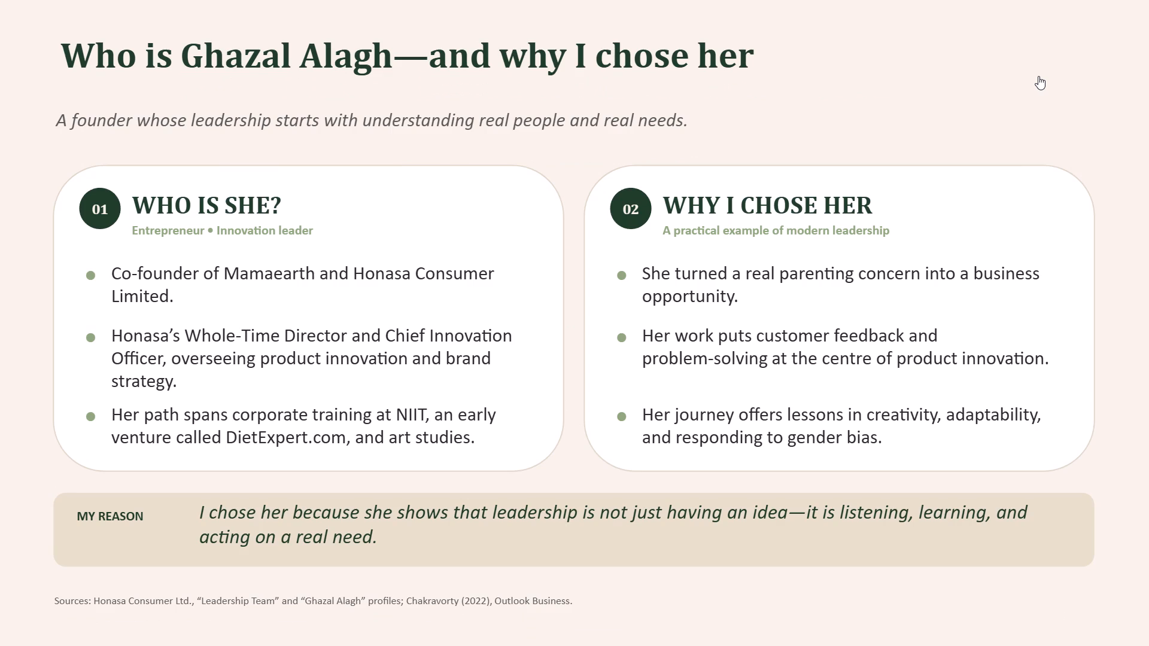
key(Right)
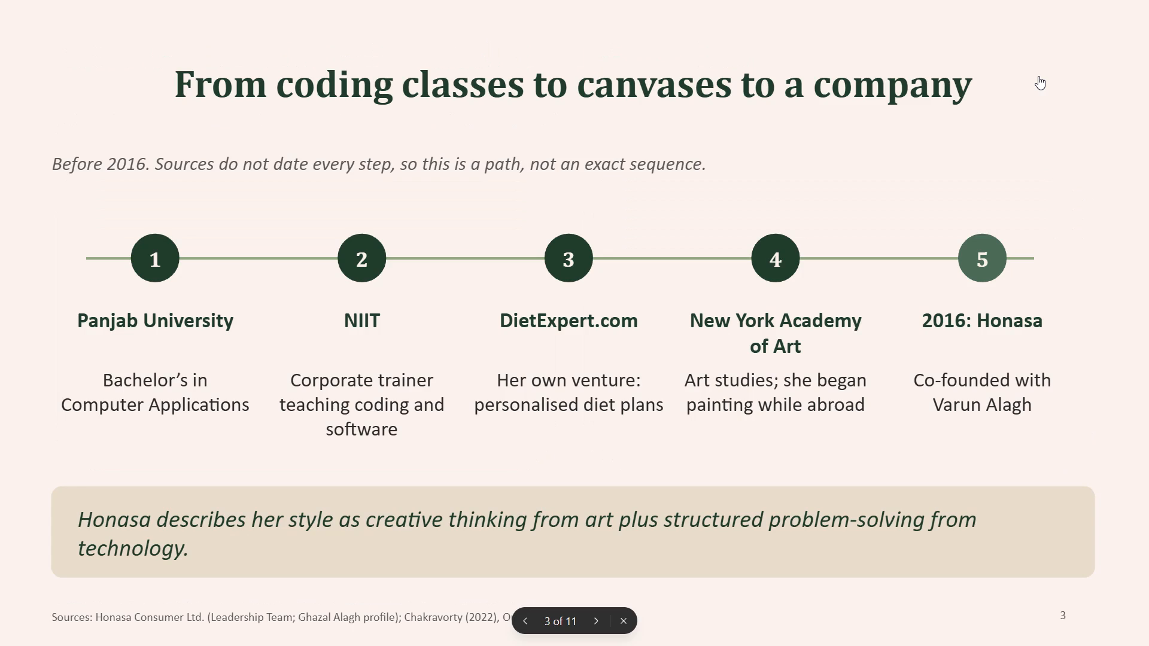
key(Right)
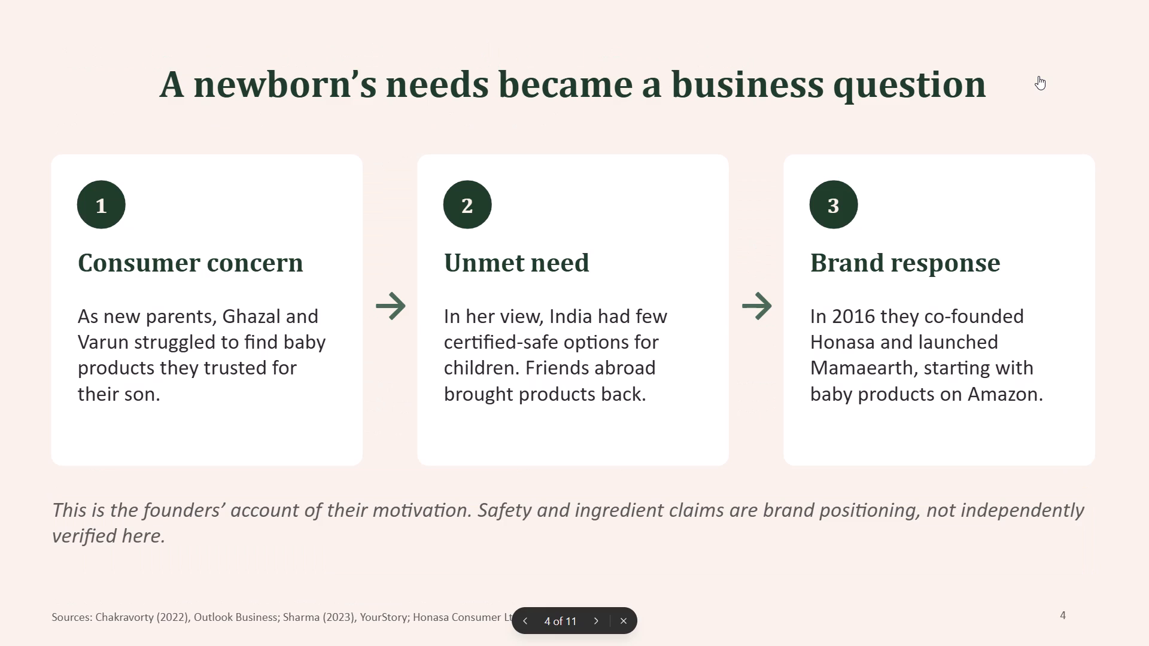
key(Right)
key(Right)
key(Left)
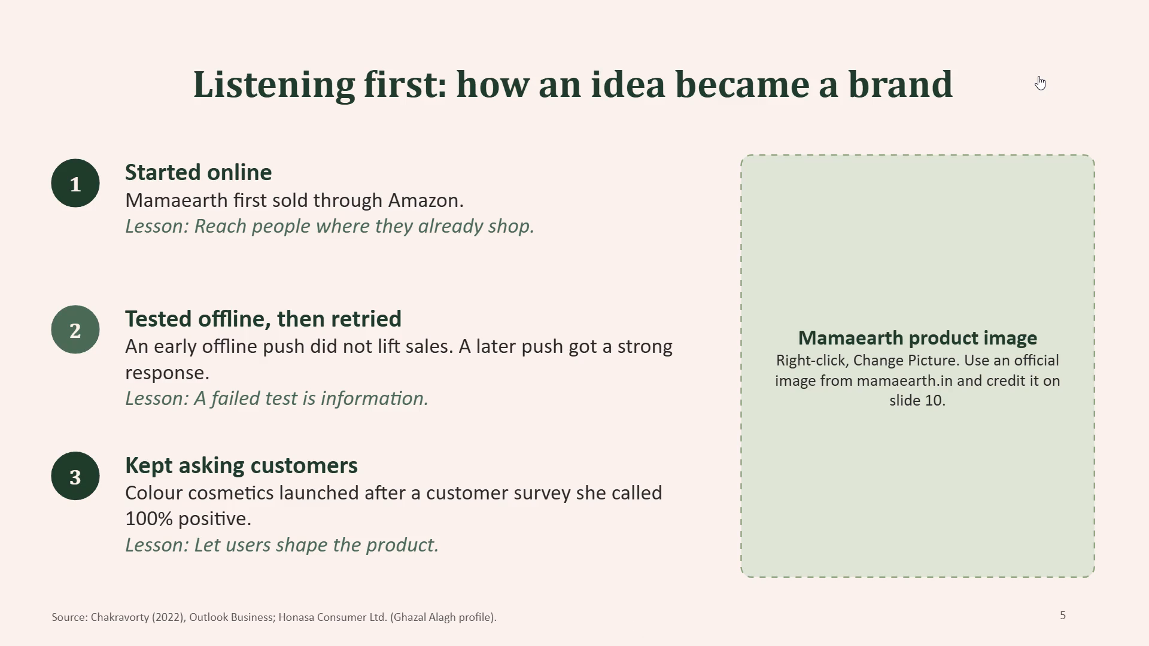
key(Right)
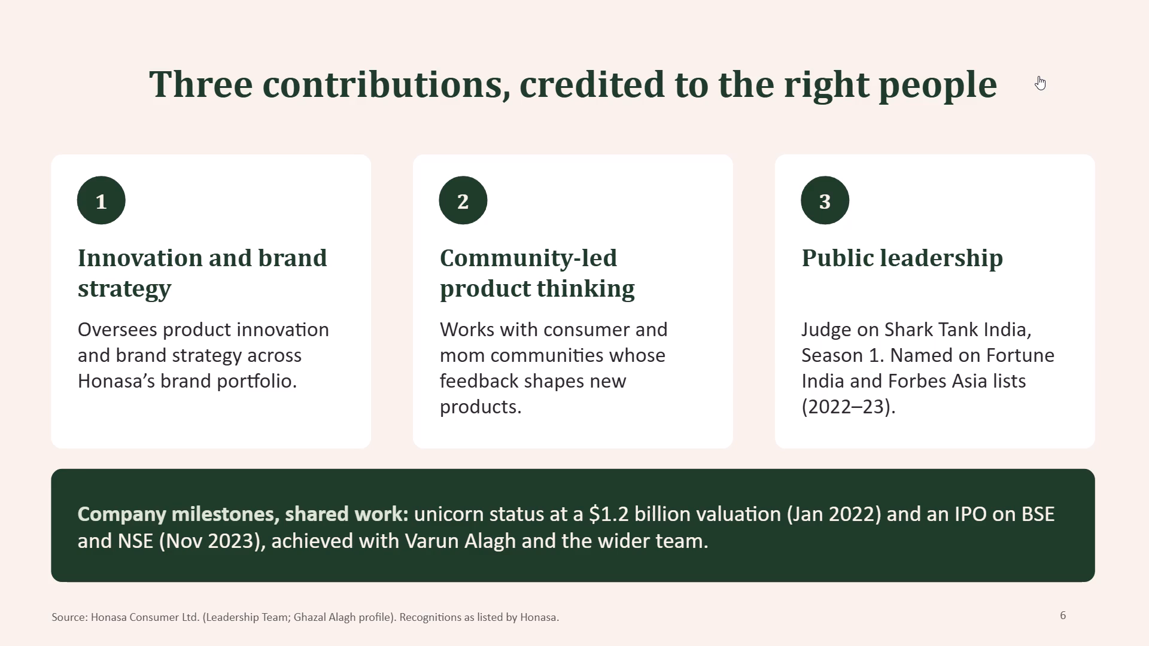
key(Right)
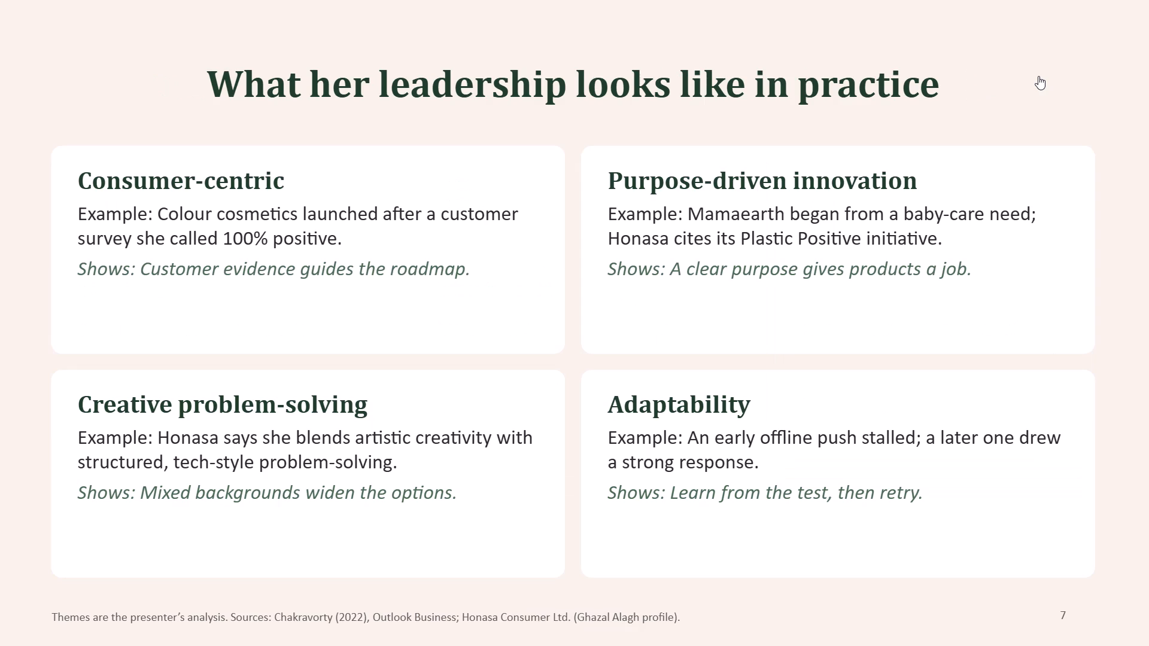
key(Right)
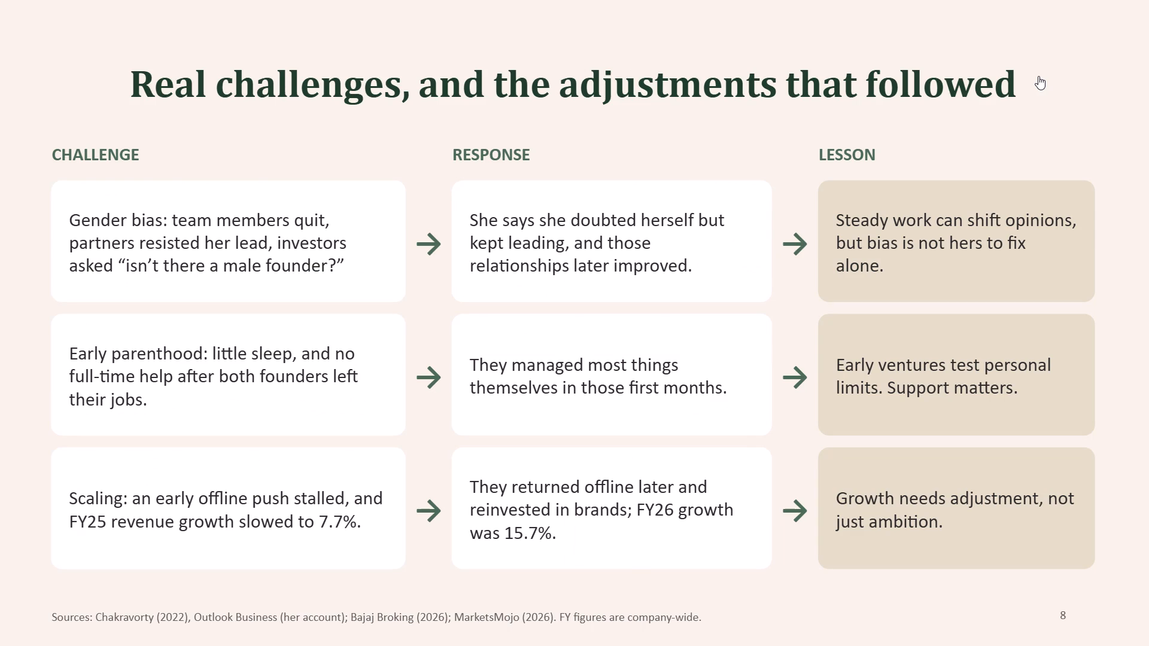
key(Right)
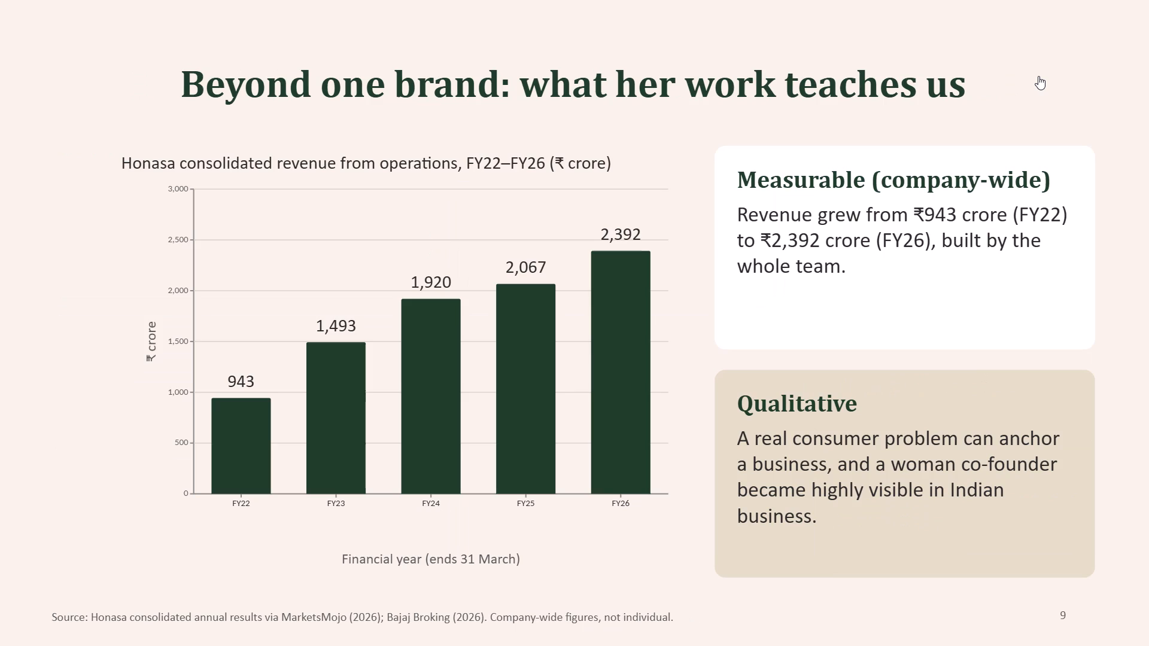
key(Right)
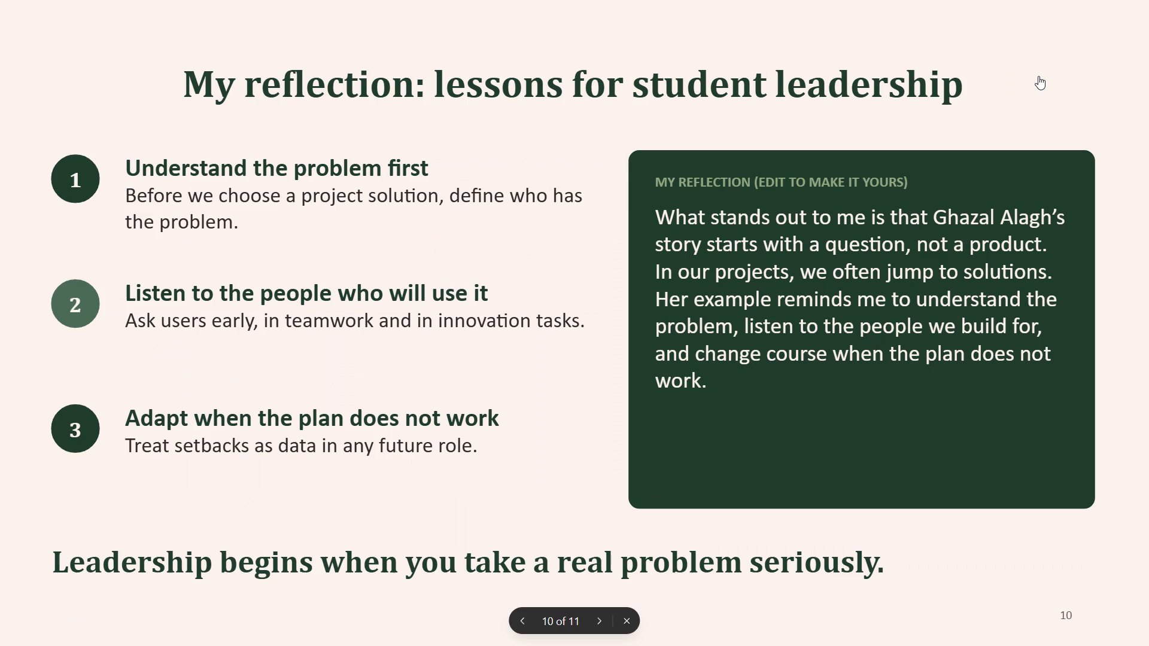
key(Right)
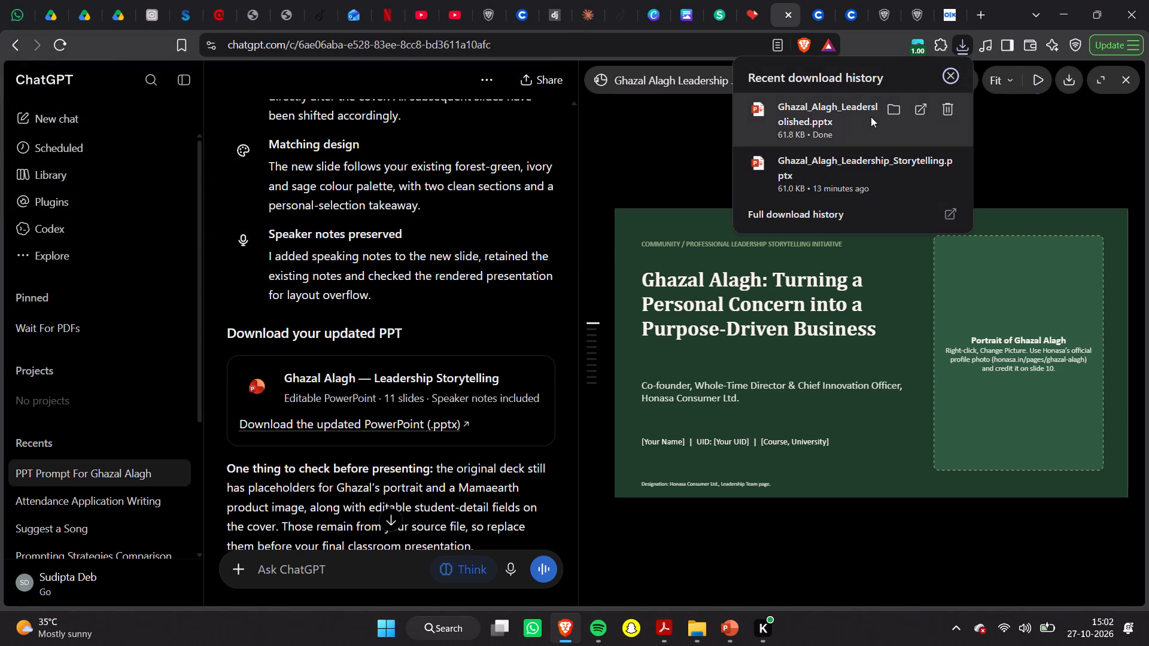
click(871, 117)
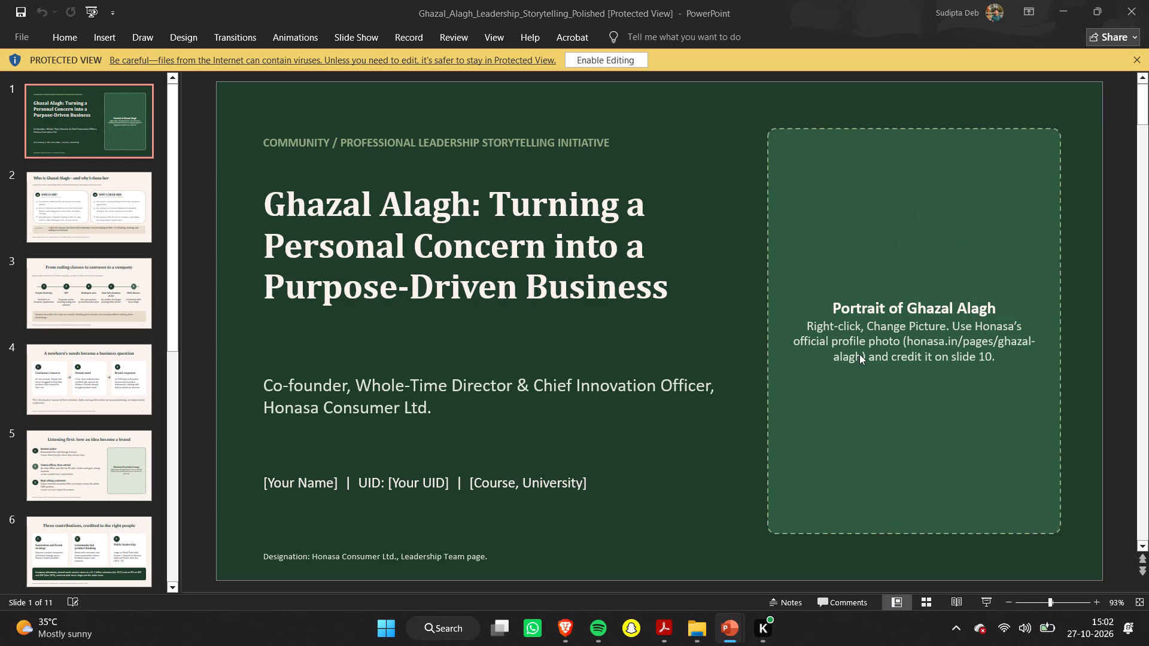
Copy the honasa.in/pages/ghazal-alagh address from the cover's portrait placeholder and open it in a new Brave tab.
drag(859, 355, 910, 341)
key(ctrl+c)
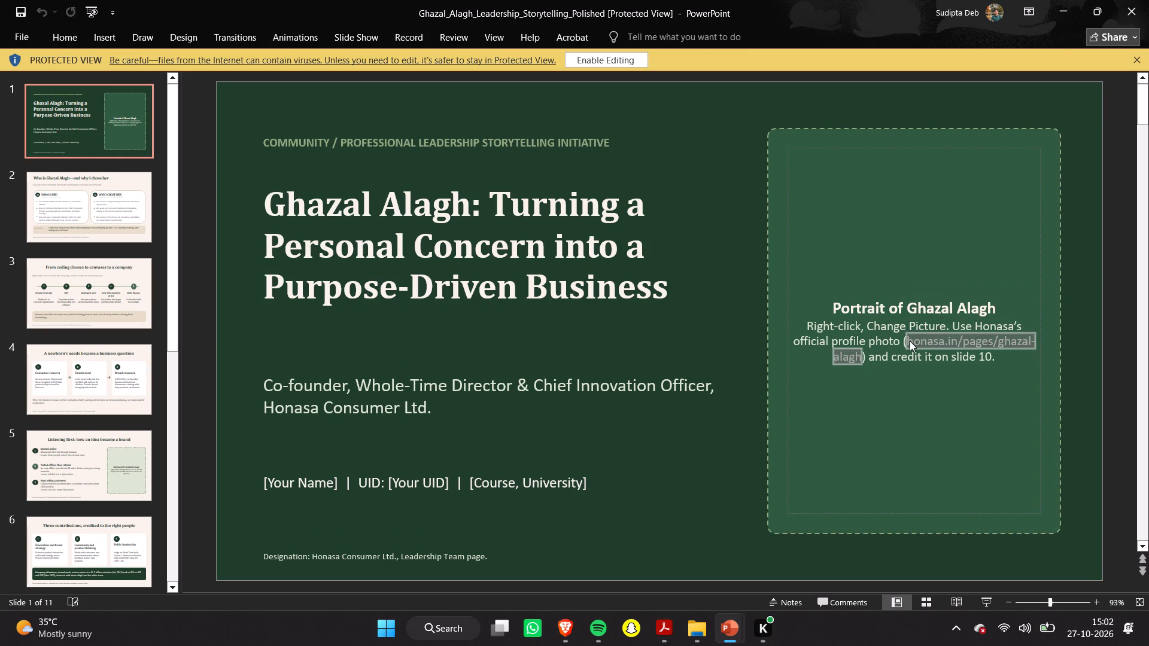
scroll(910, 341, right, 1)
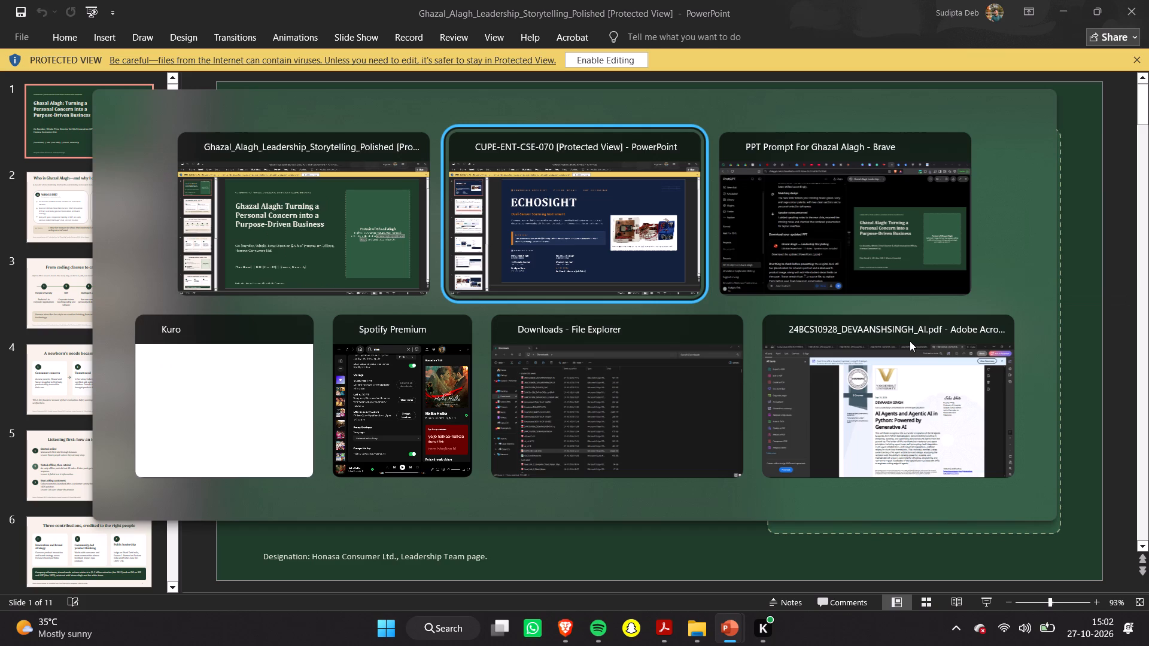
key(ctrl+t)
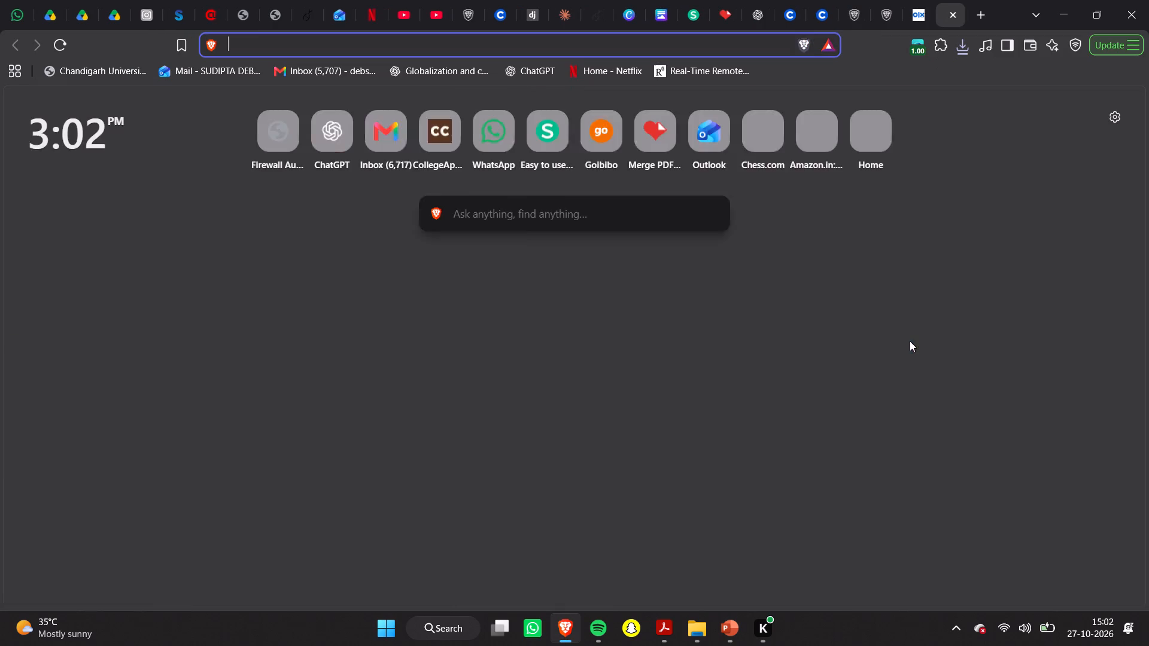
key(ctrl+v)
key(Return)
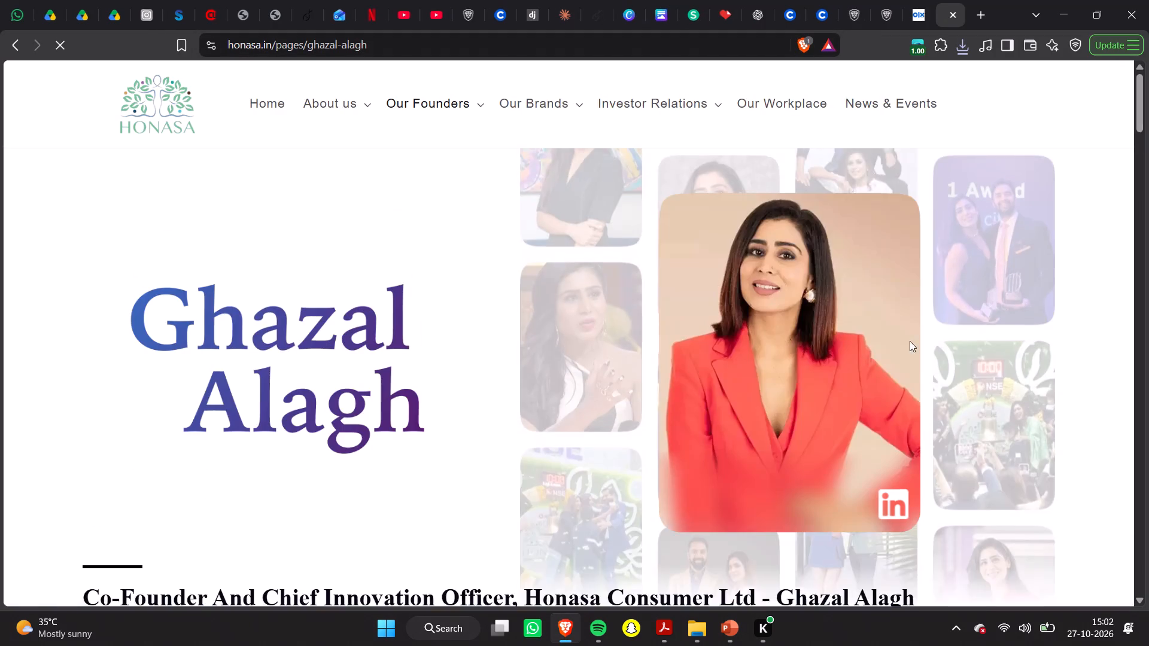
Save the main portrait of Ghazal Alagh from the Honasa page to Downloads under the file name ghazal.
right_click(789, 422)
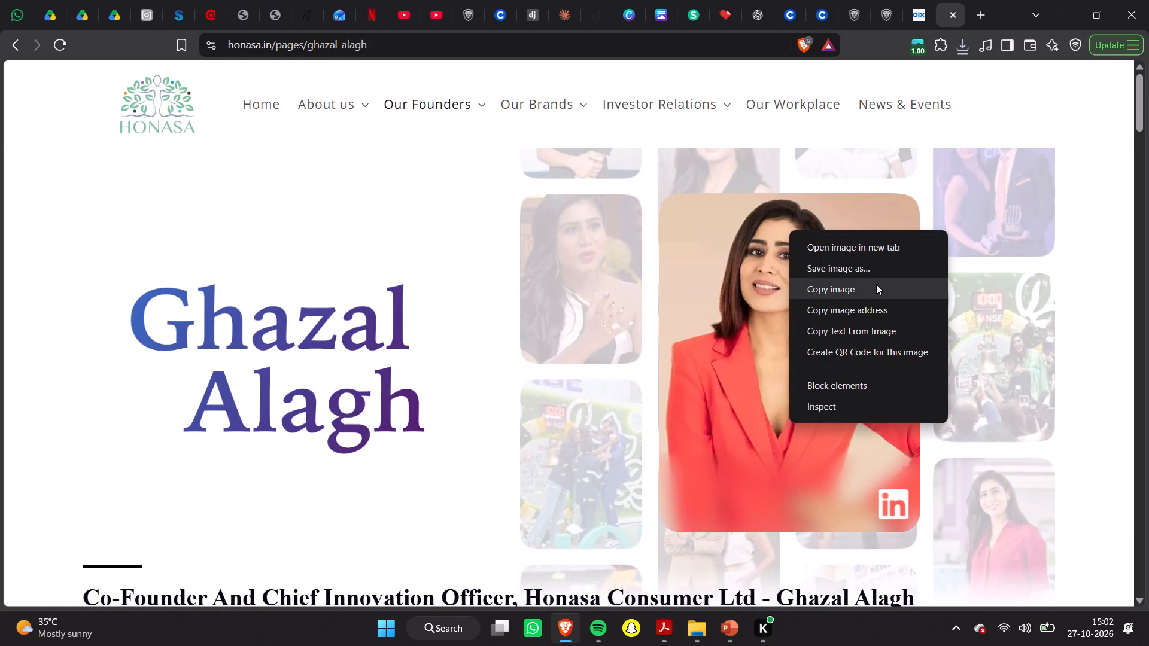
click(871, 278)
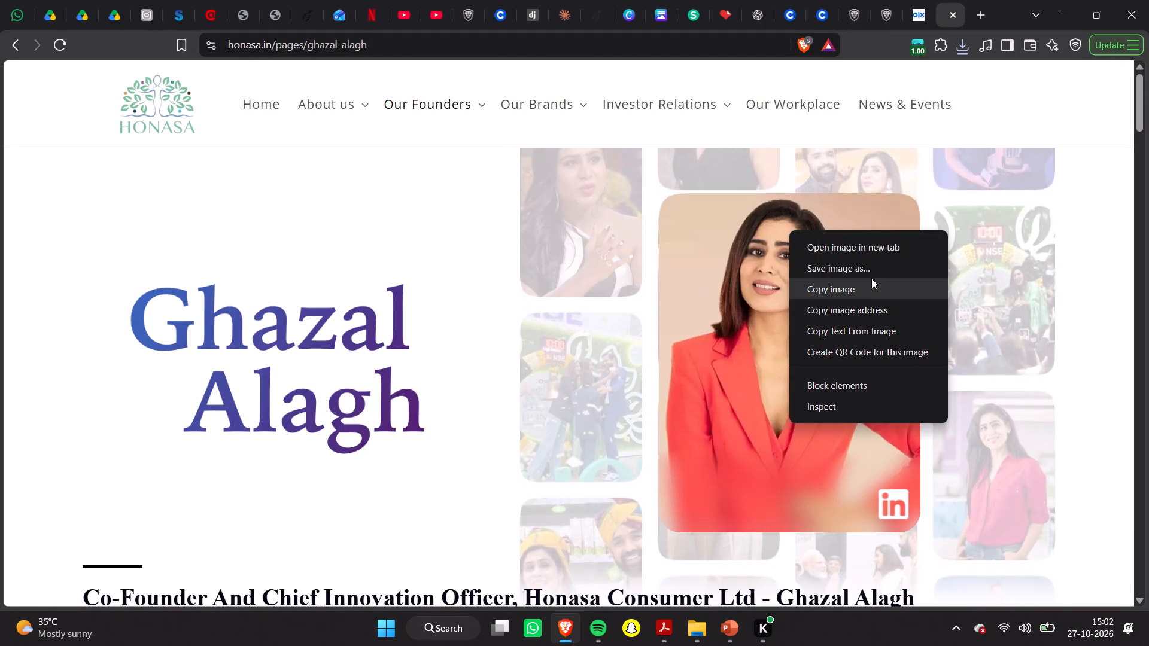
right_click(871, 278)
click(898, 315)
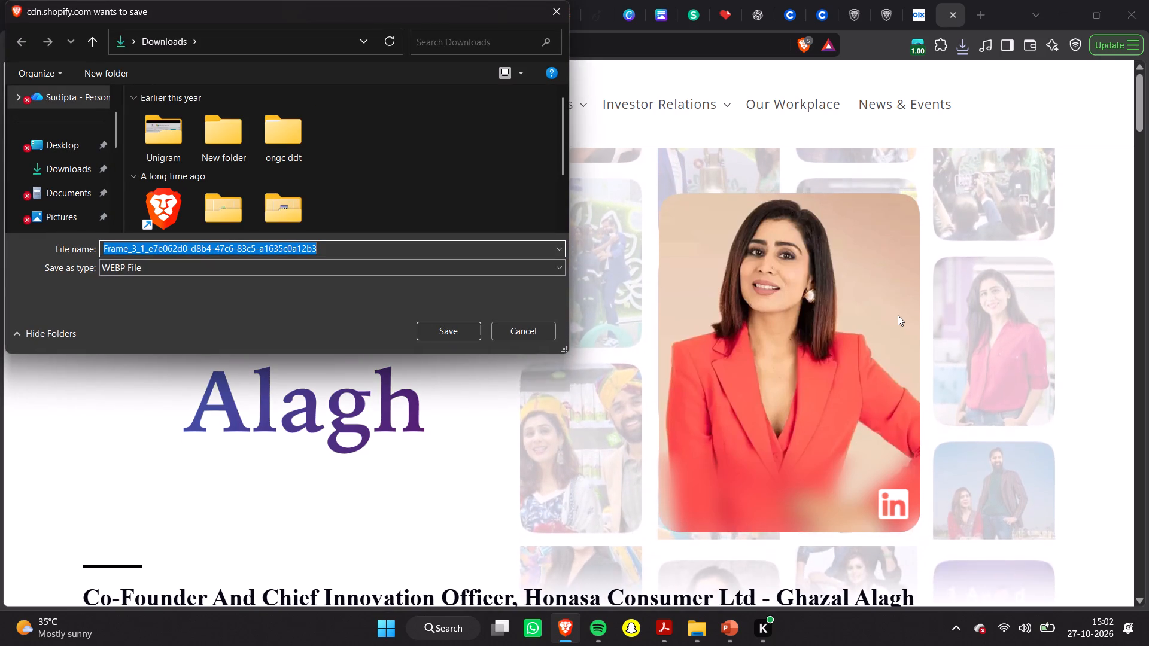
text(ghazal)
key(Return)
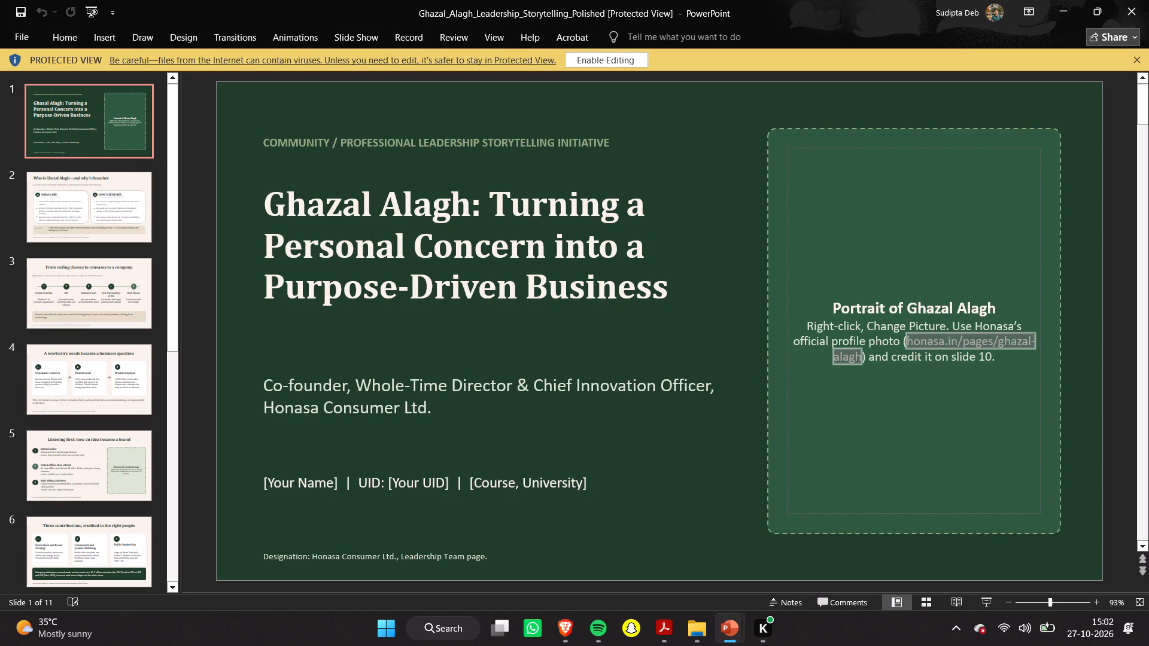
Enable editing of the protected Ghazal_Alagh_Leadership_Storytelling_Polished presentation.
right_click(946, 286)
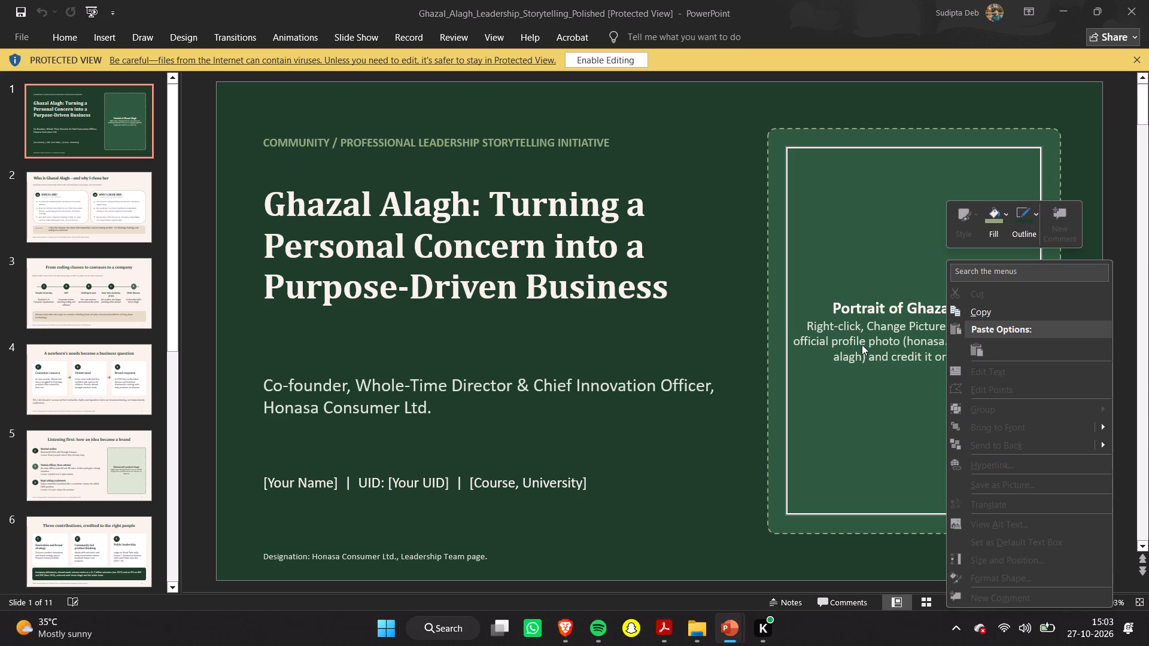
click(614, 53)
click(615, 56)
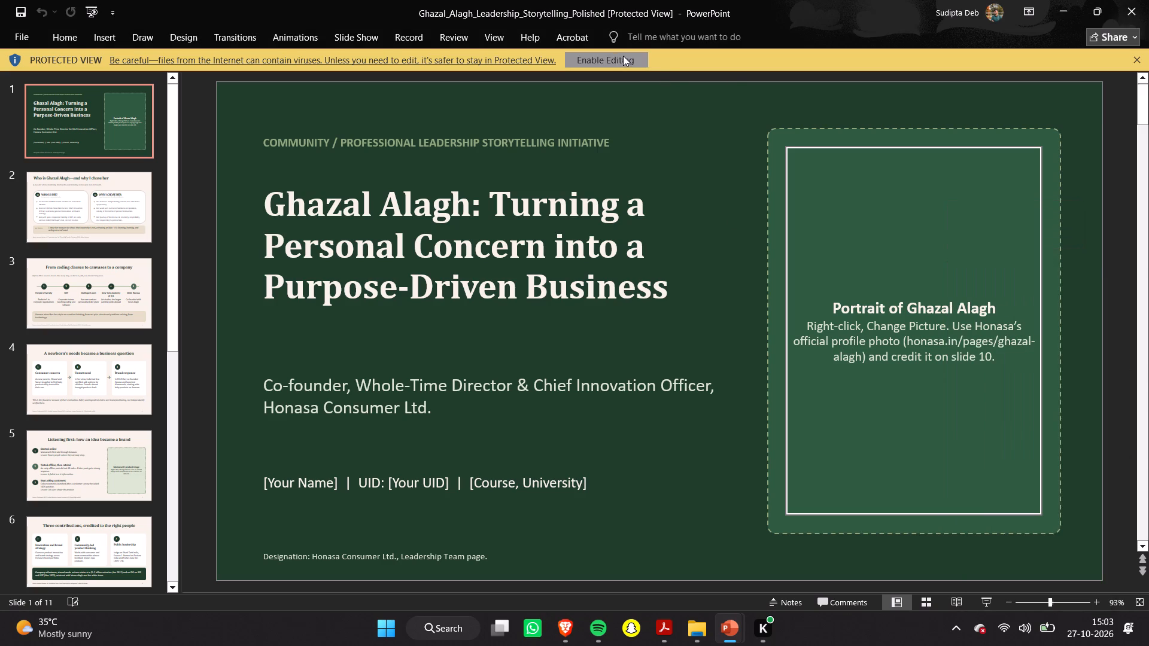
Paste the copied portrait of Ghazal Alagh onto the cover as a picture and place it over the portrait placeholder.
right_click(830, 197)
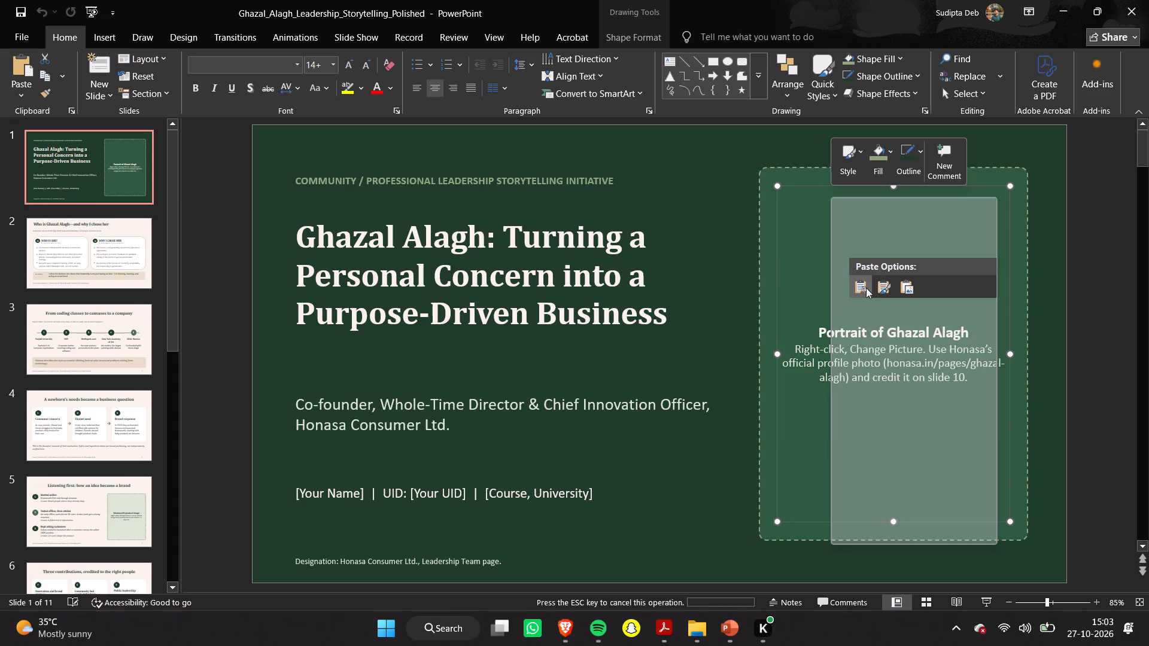
click(907, 288)
drag(671, 290, 905, 283)
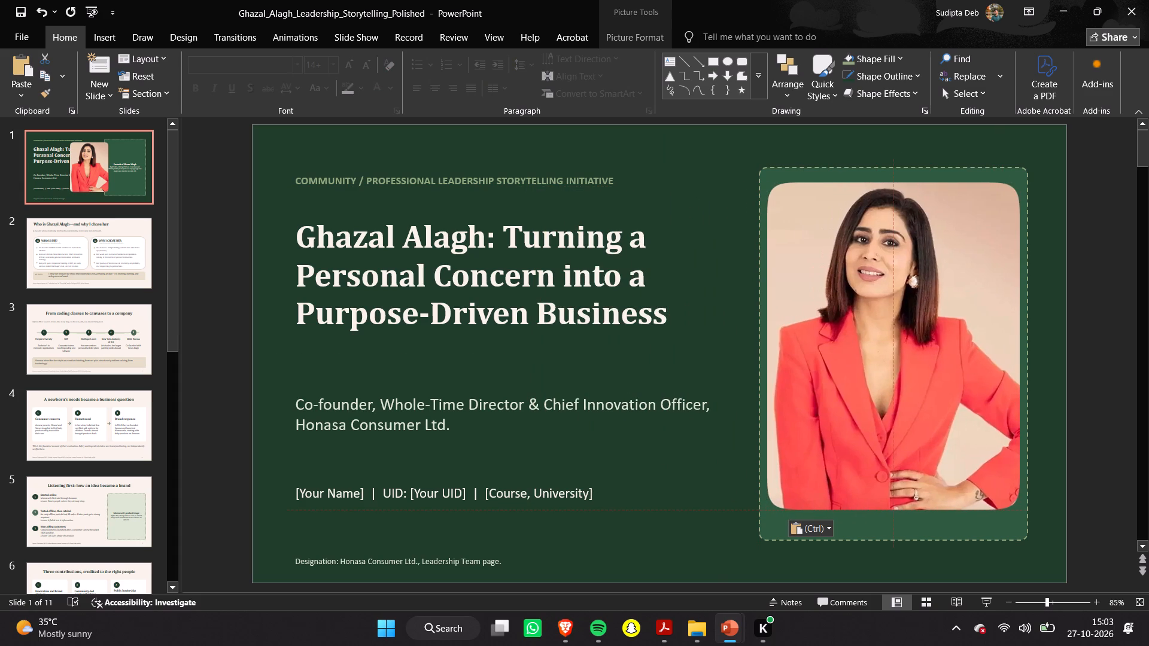
drag(905, 283, 907, 284)
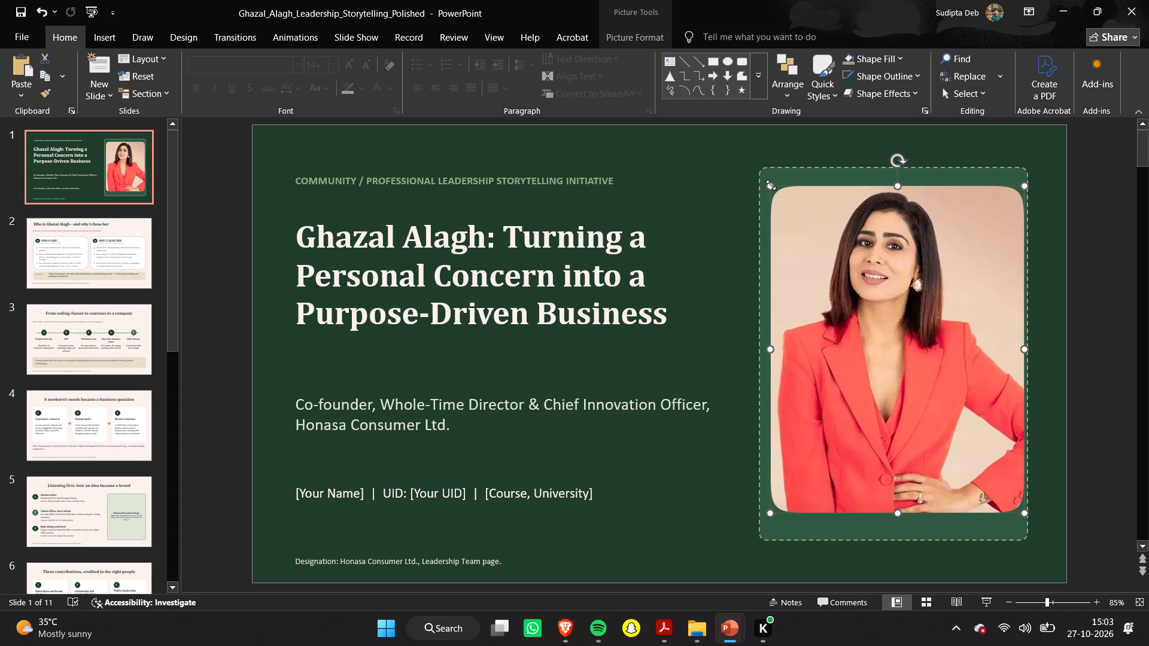
Enlarge the cover portrait and centre it so that it completely covers the dashed placeholder frame.
drag(771, 185, 773, 173)
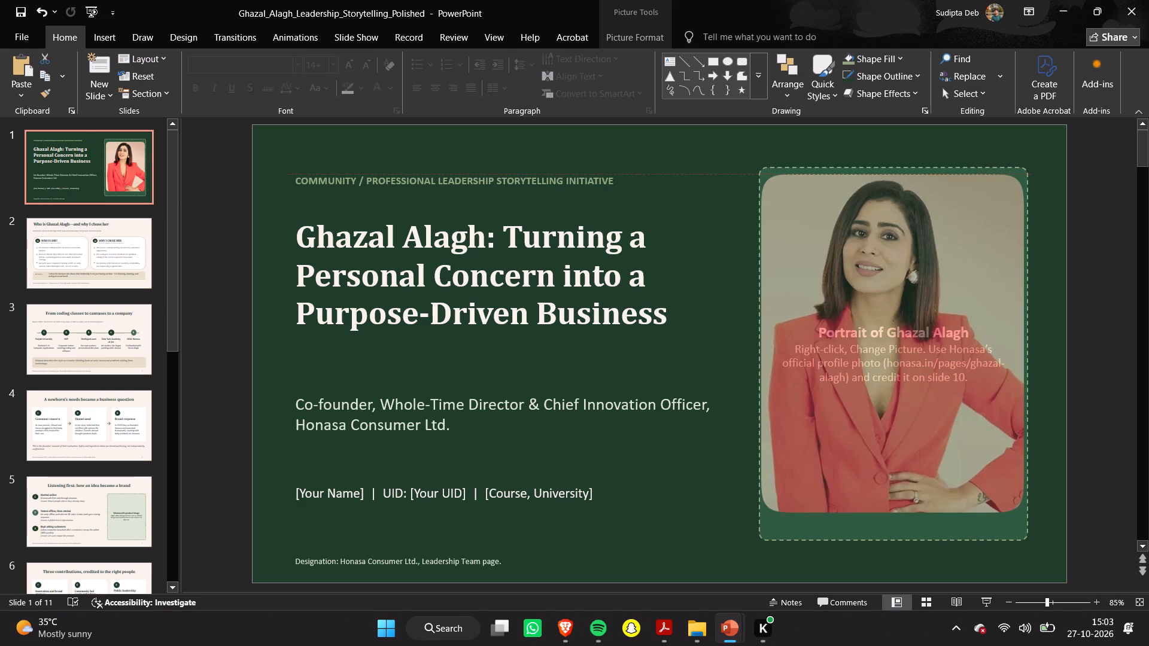
drag(773, 173, 771, 173)
drag(821, 263, 827, 269)
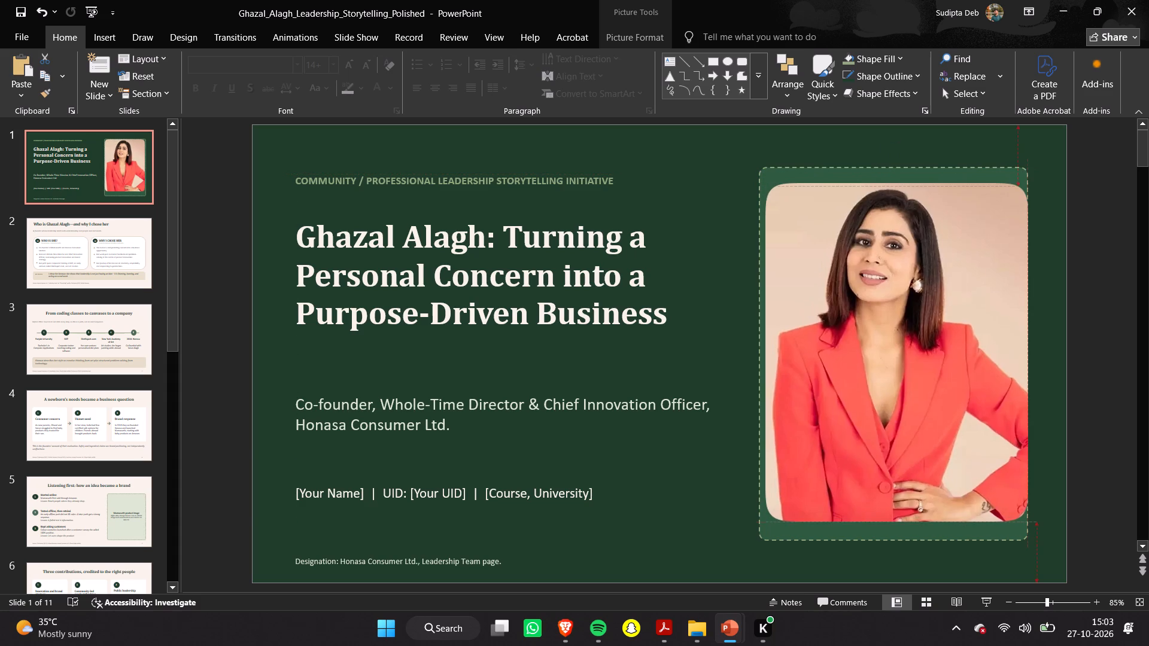
drag(827, 269, 823, 268)
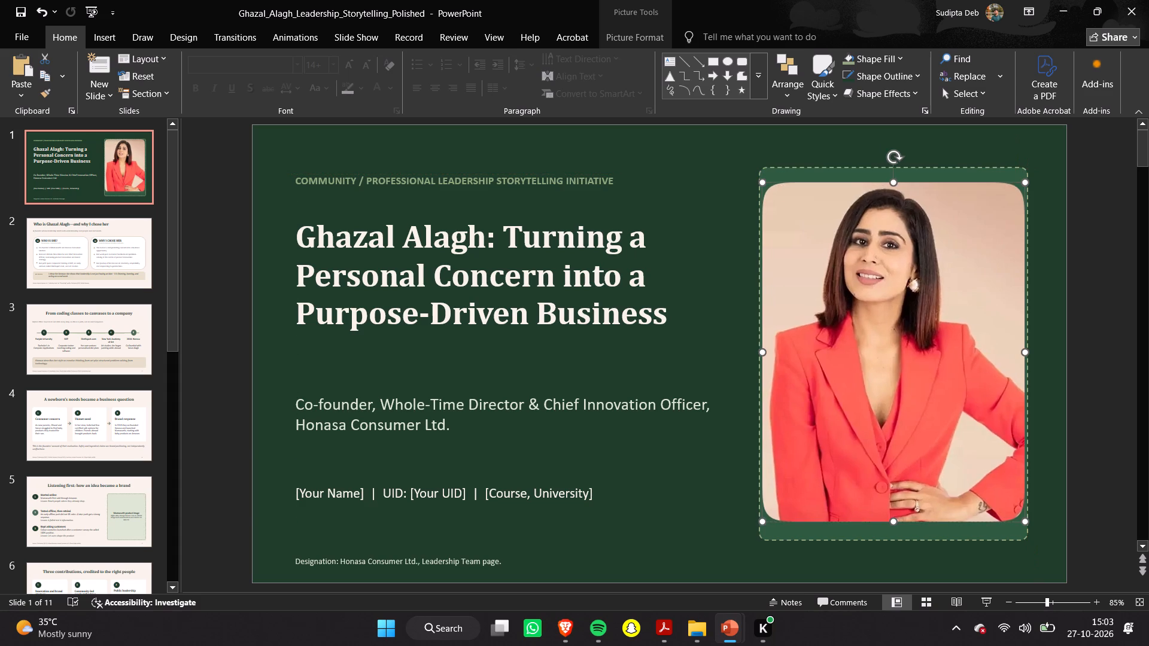
right_click(823, 268)
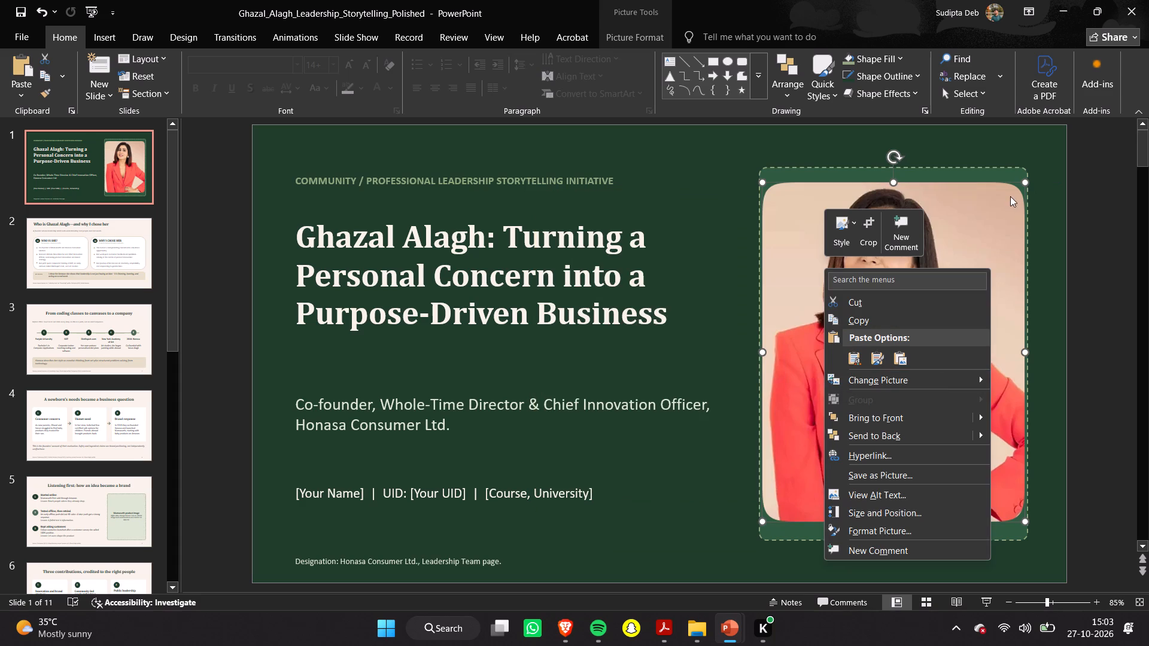
click(1010, 196)
drag(1026, 180, 1026, 167)
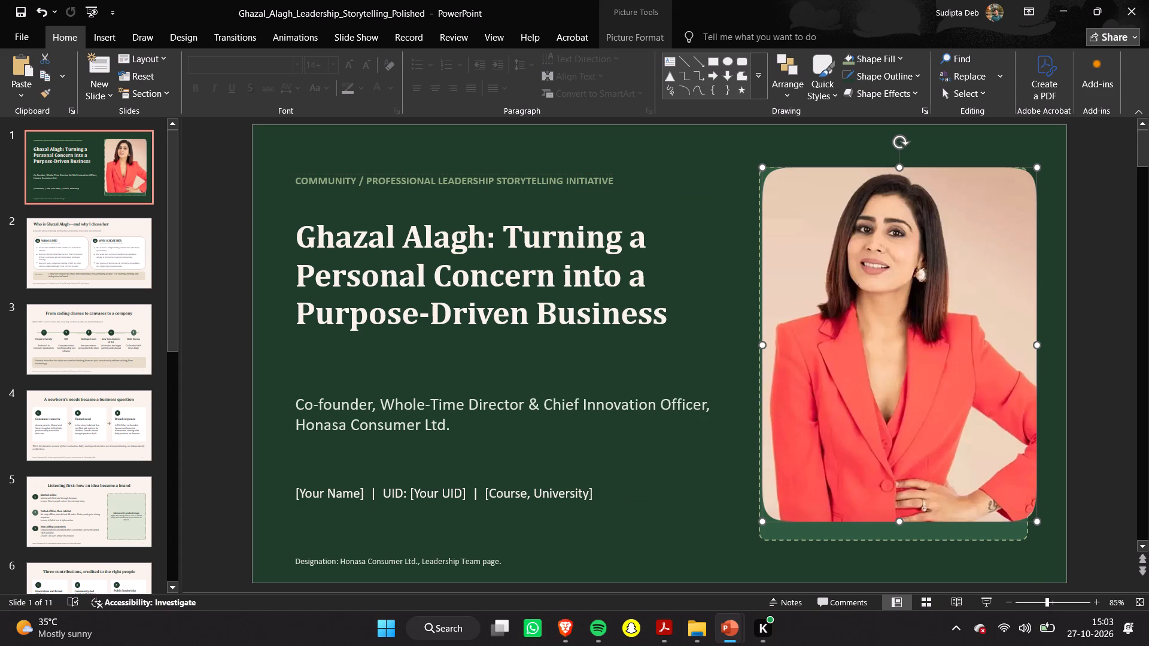
drag(762, 168, 753, 175)
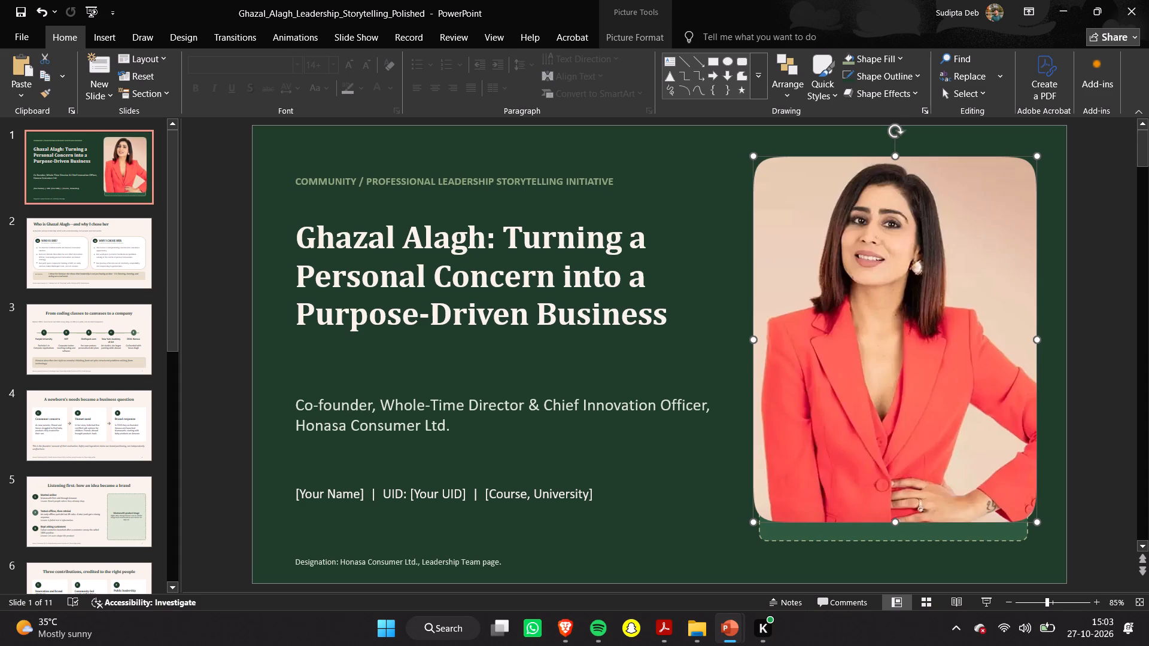
drag(822, 215, 821, 237)
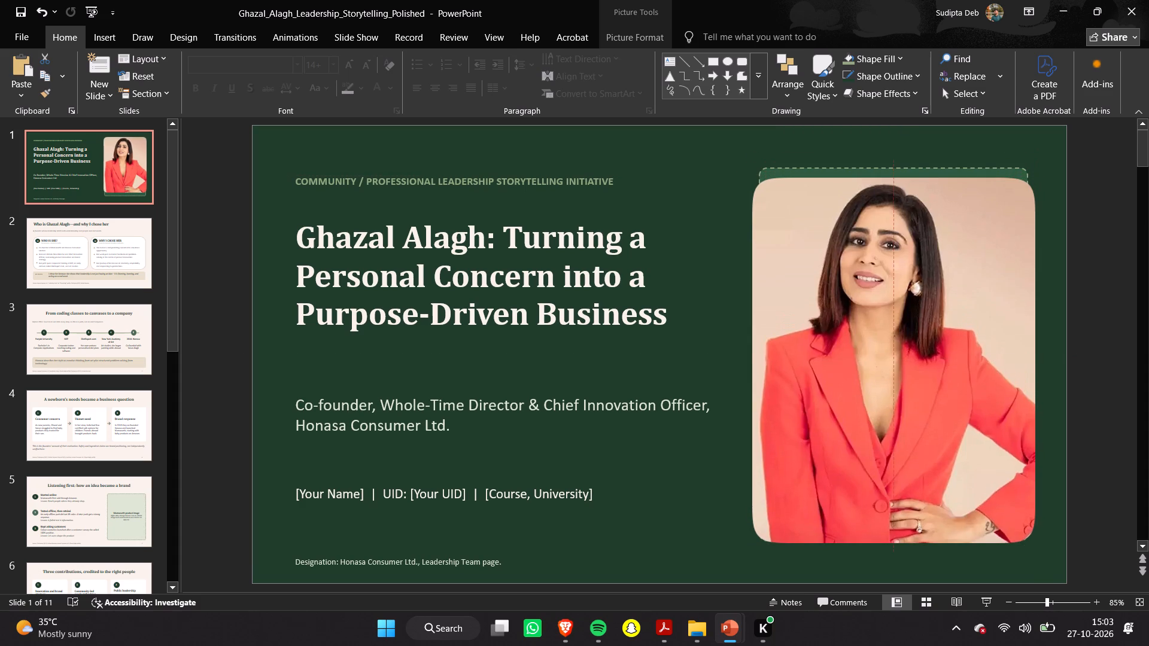
drag(821, 237, 822, 240)
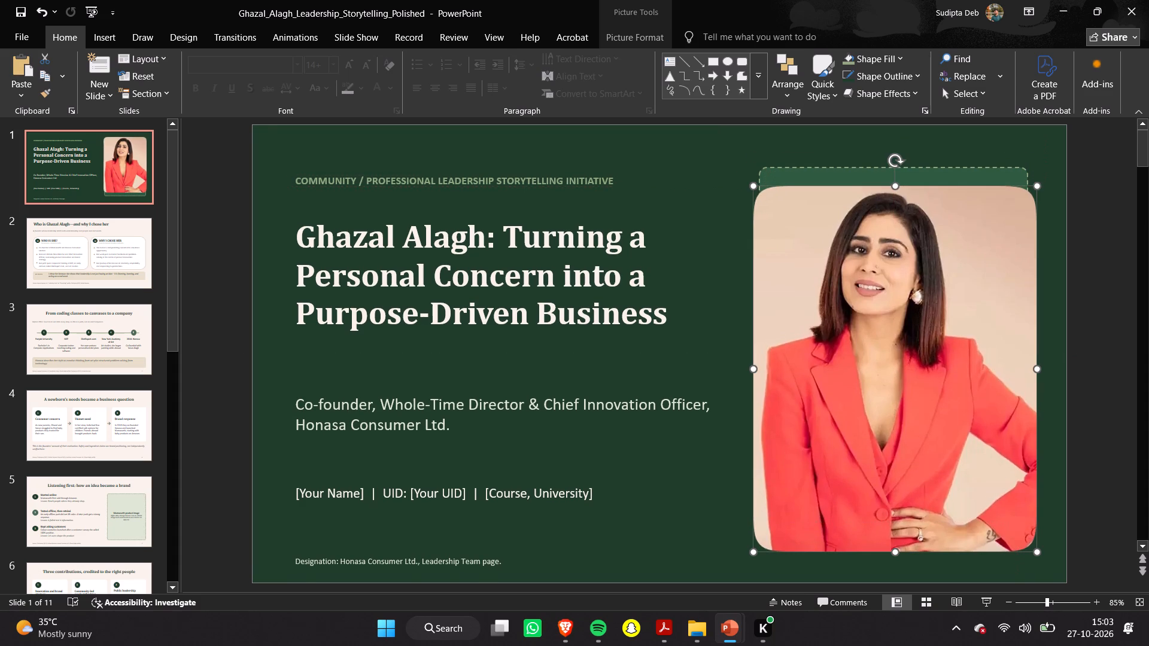
click(896, 184)
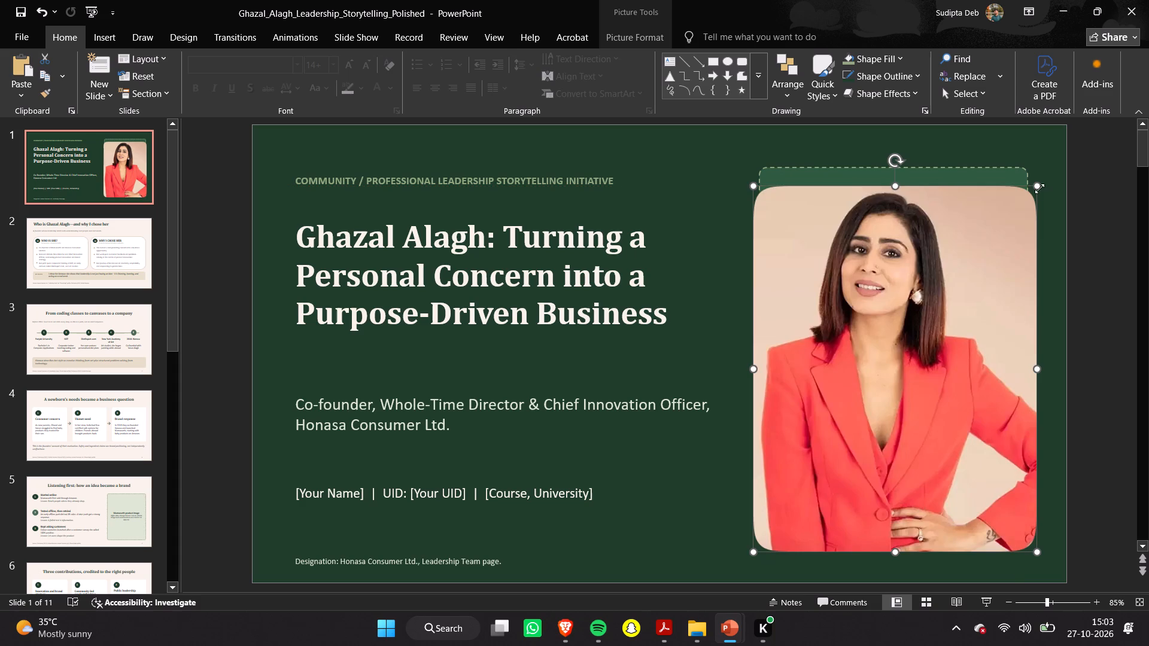
drag(1038, 187, 1048, 158)
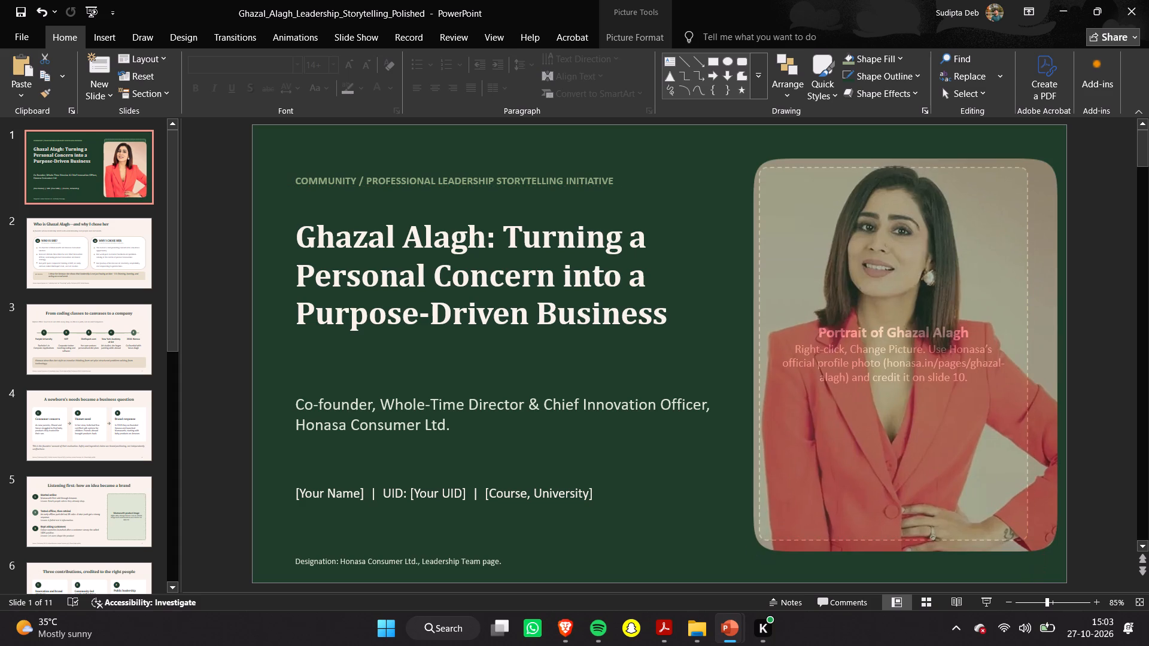
drag(1048, 158, 1045, 161)
drag(975, 279, 966, 283)
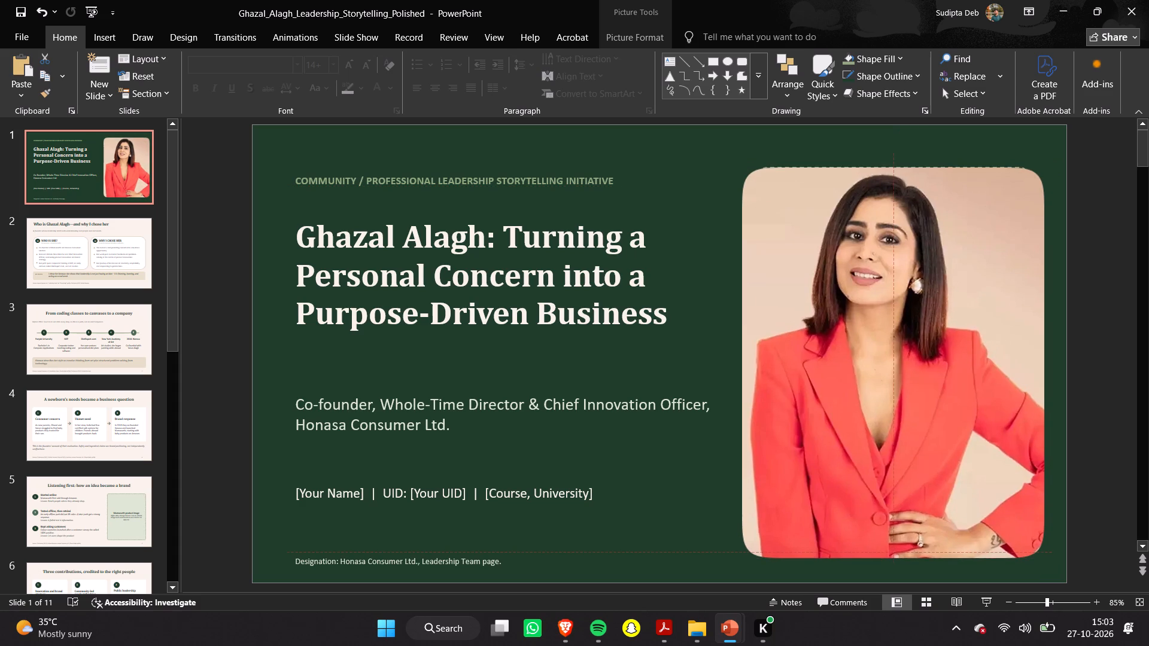
drag(966, 283, 967, 283)
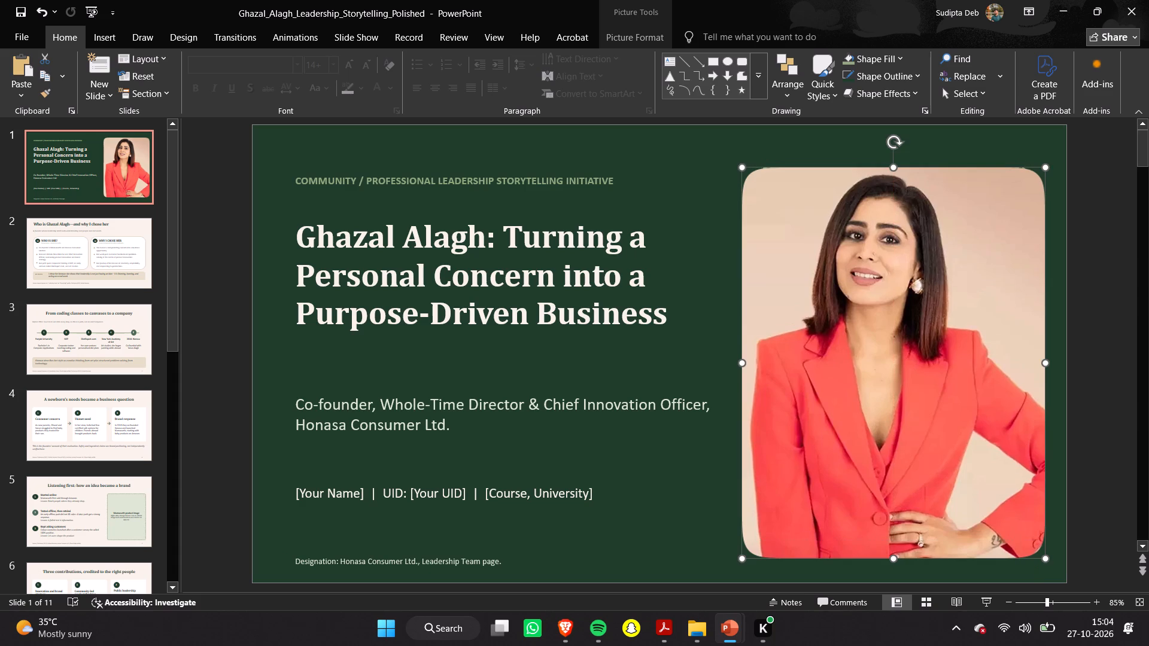
click(1084, 311)
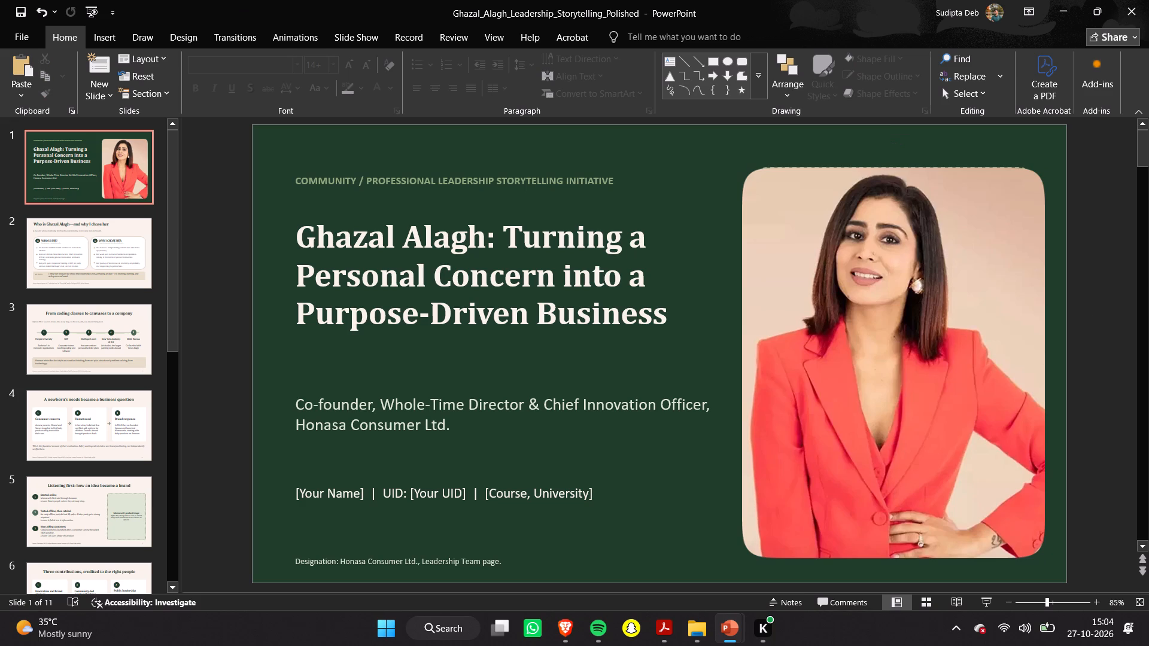
Replace the [Your Name] placeholder on the cover with the presenter's name.
click(359, 496)
click(359, 496)
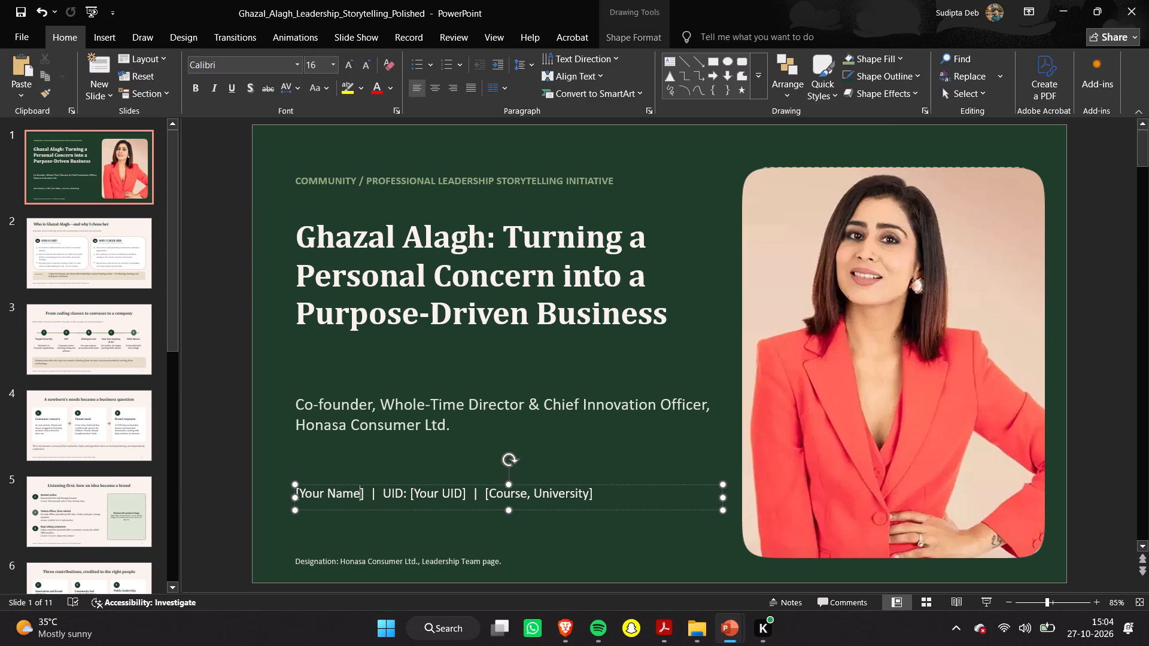
click(359, 496)
click(365, 498)
drag(365, 498, 293, 493)
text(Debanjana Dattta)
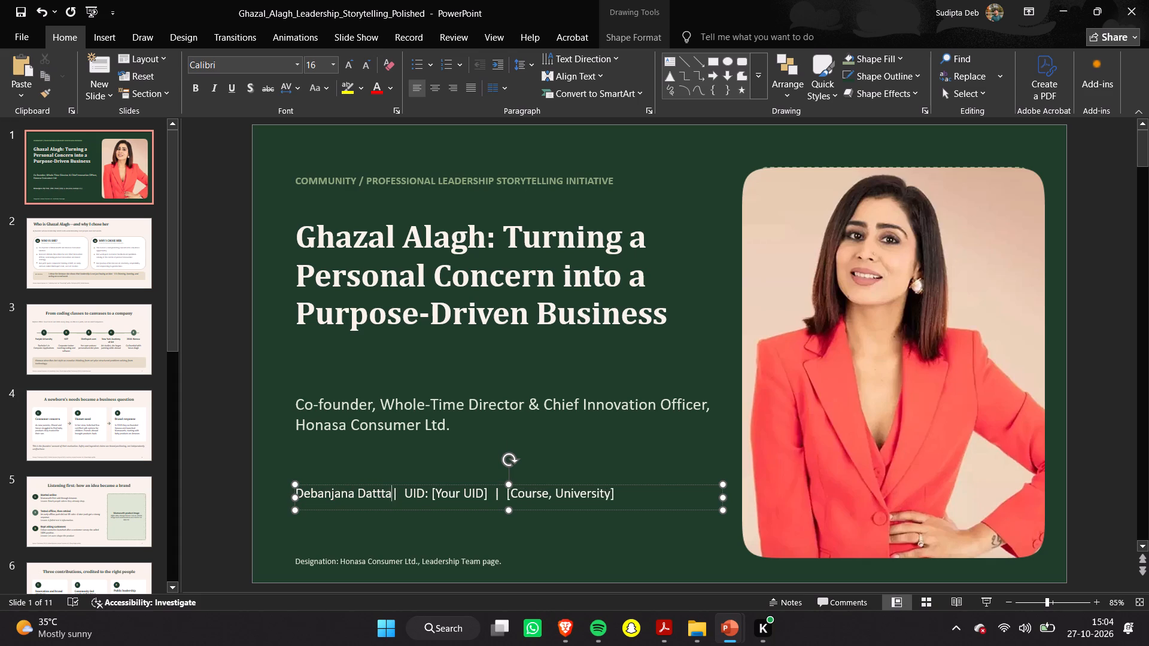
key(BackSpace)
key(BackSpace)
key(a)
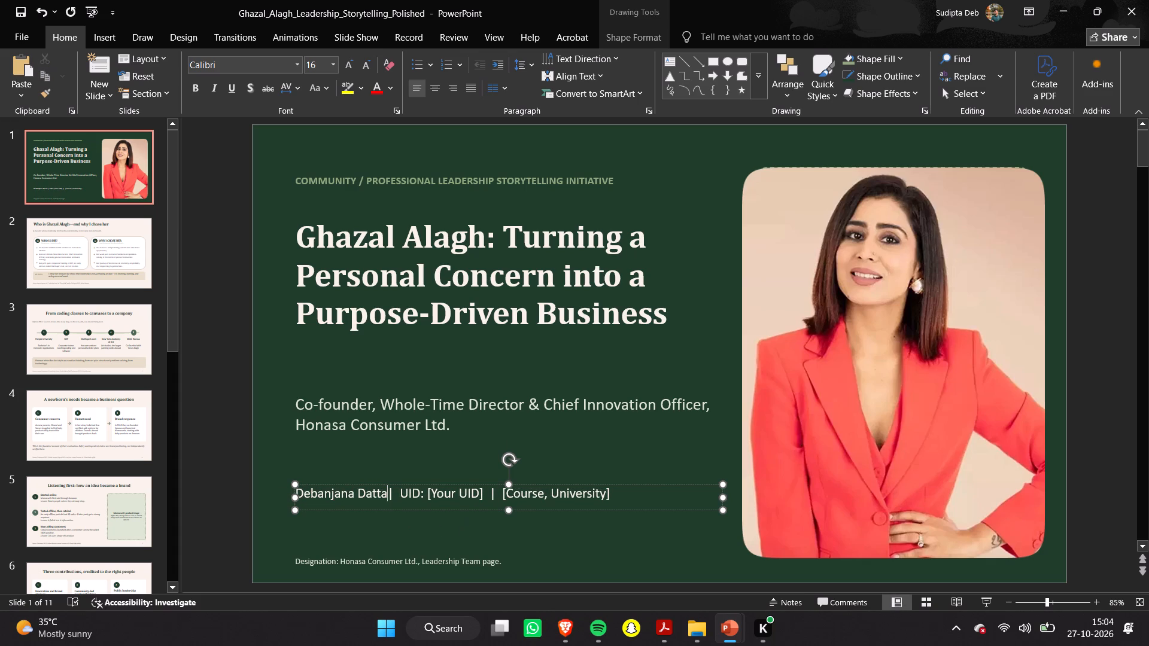
Replace the [Your UID] placeholder on the cover with the presenter's student UID.
drag(482, 494, 426, 496)
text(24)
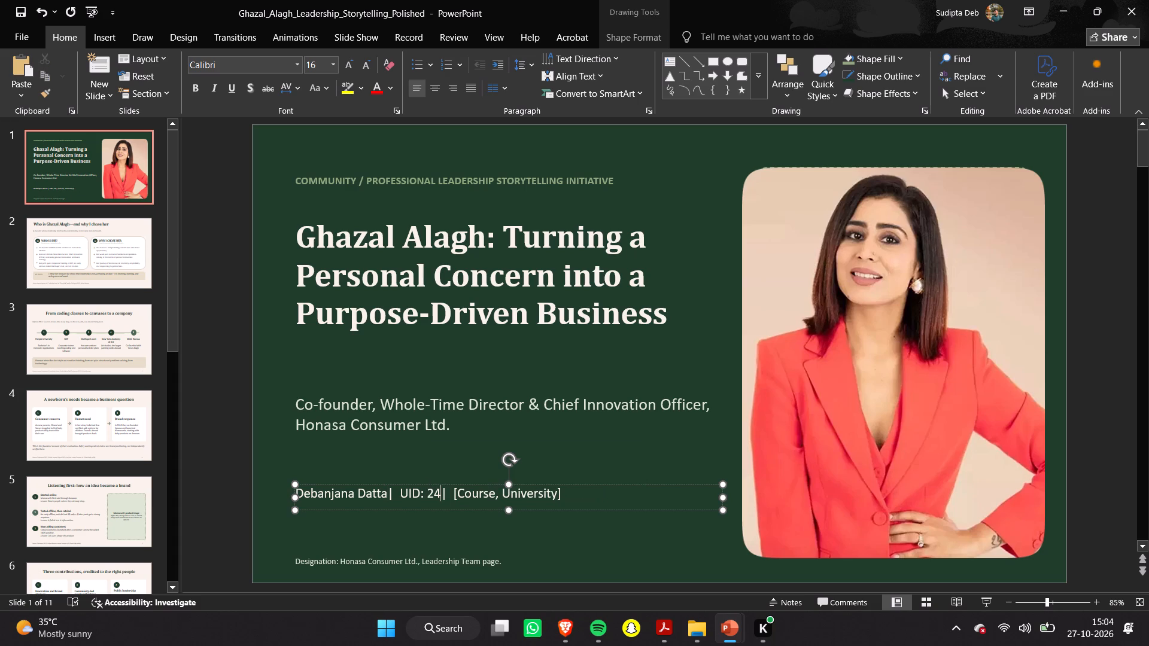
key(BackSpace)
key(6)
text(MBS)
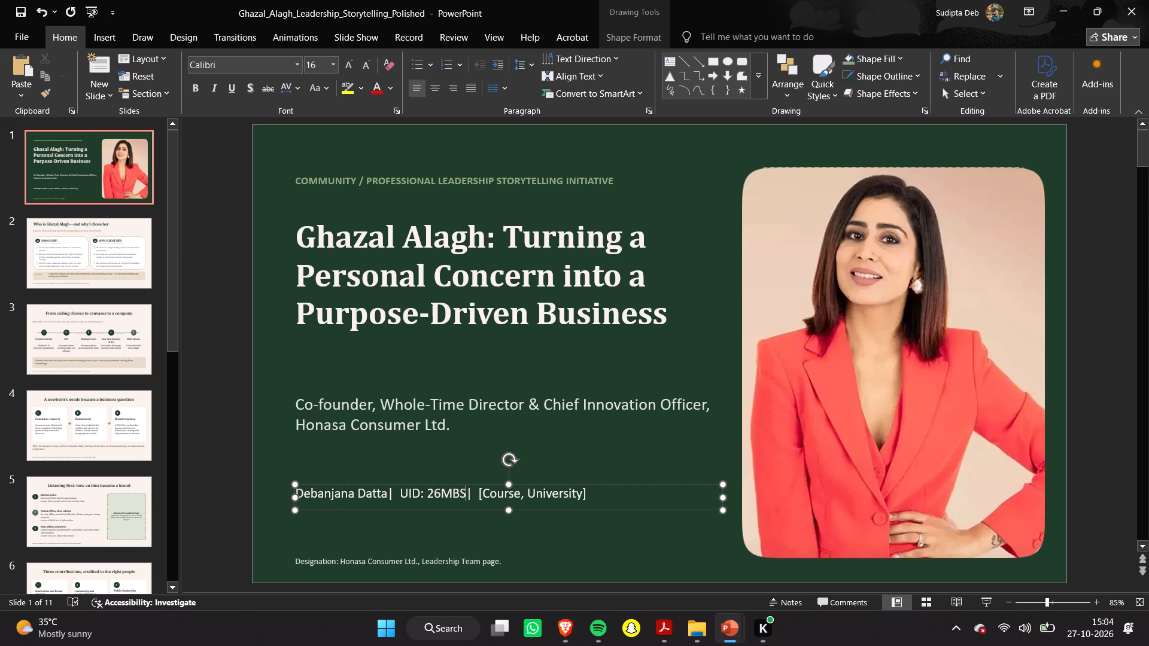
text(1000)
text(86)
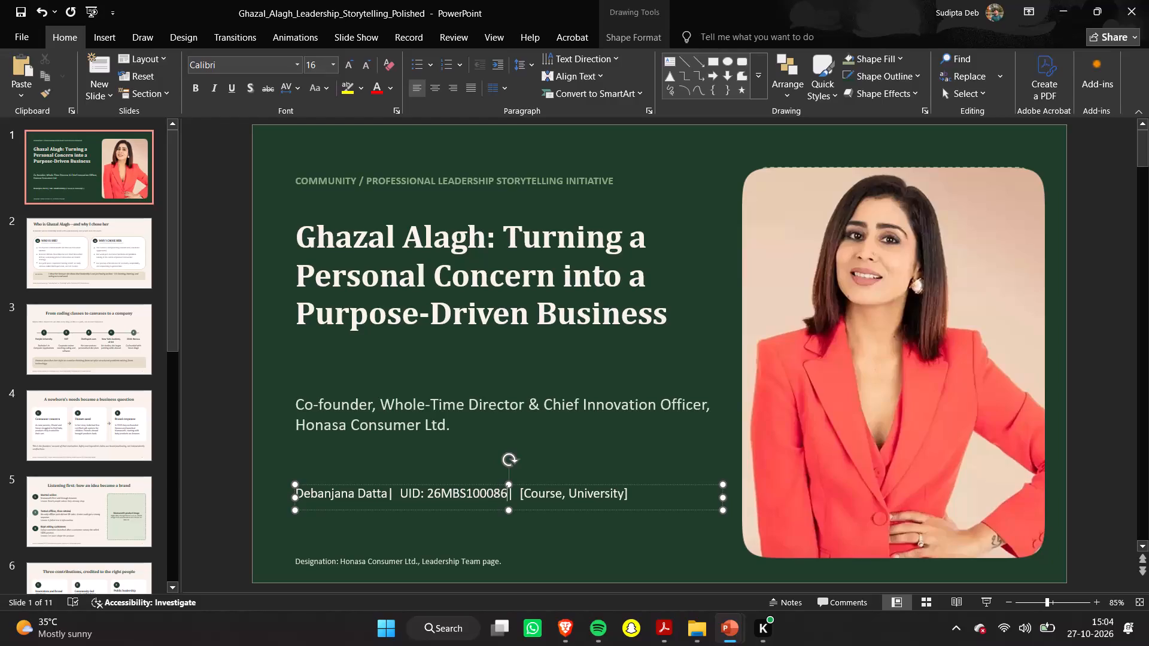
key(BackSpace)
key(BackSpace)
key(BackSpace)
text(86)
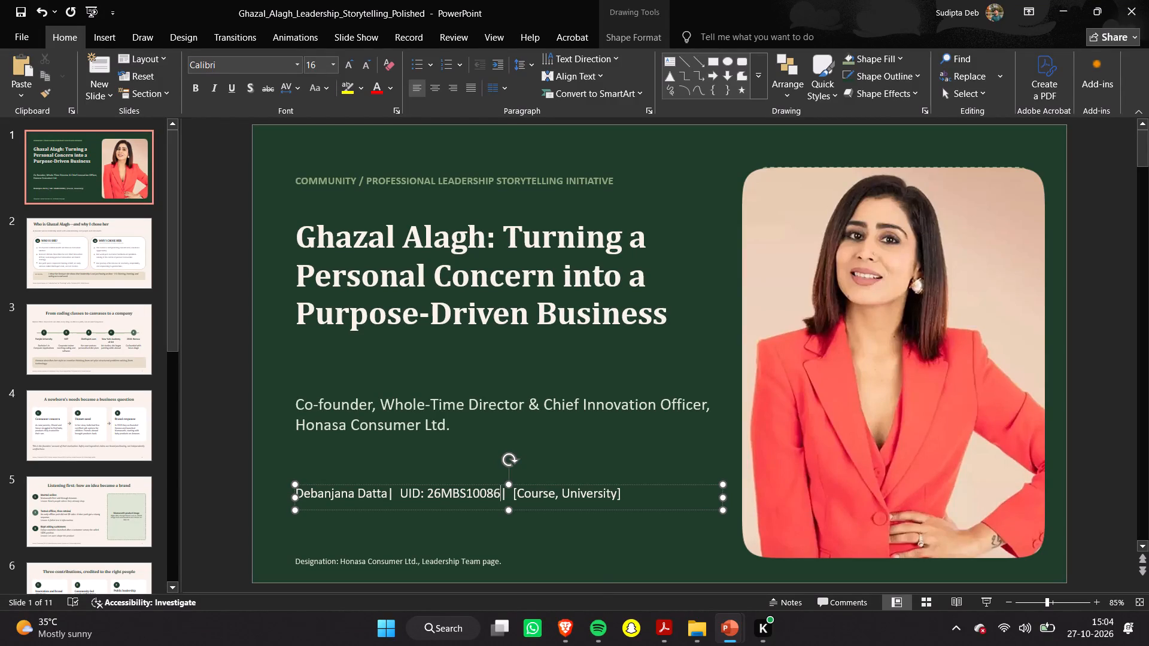
Replace the [Course, University] placeholder with CHANDIGARH UNIVERSITY on a new line below the name and UID.
drag(621, 493, 515, 499)
key(BackSpace)
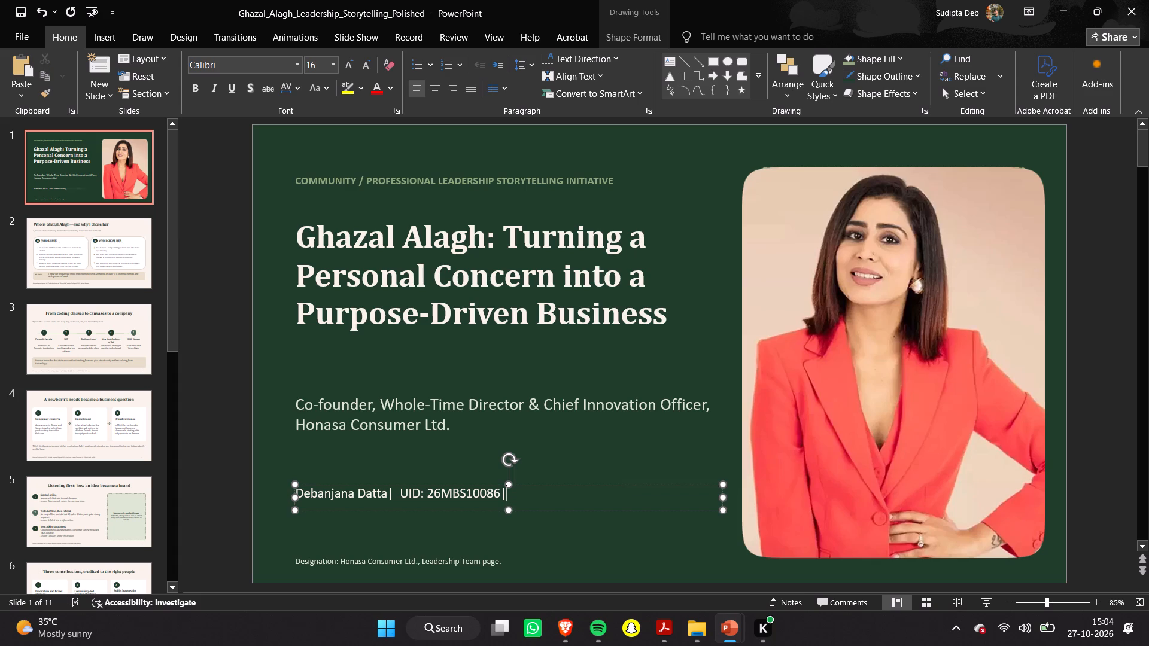
key(Return)
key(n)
key(BackSpace)
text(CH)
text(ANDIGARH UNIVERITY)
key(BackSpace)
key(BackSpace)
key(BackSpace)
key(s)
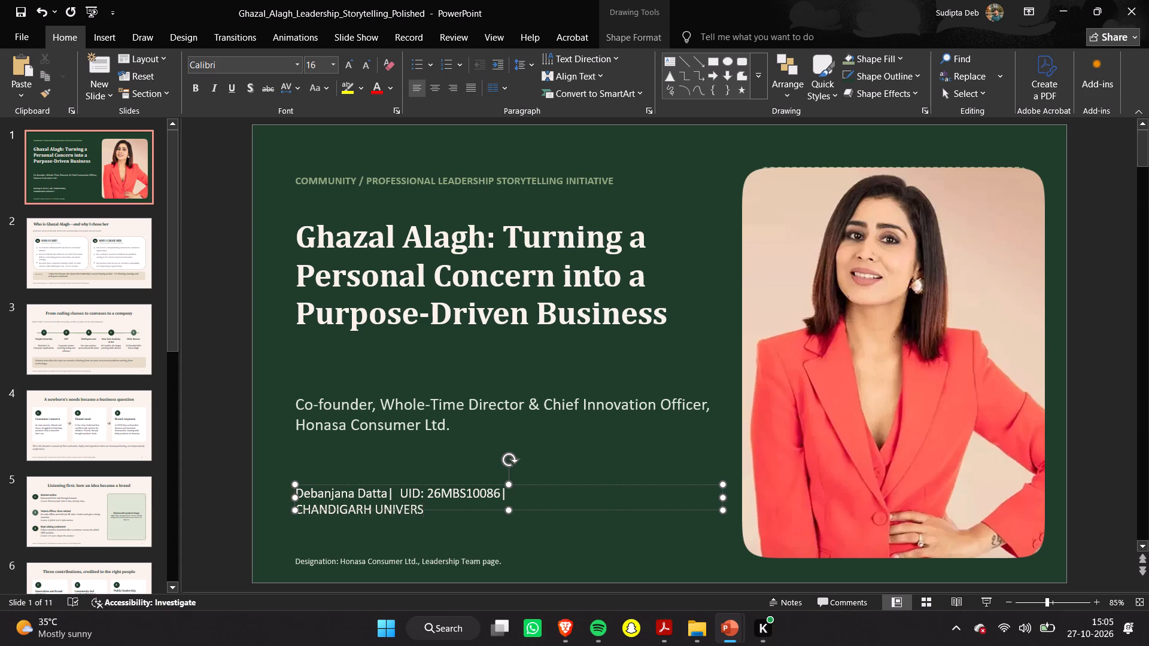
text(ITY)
Resize the cover's presenter details text box, making it narrower and tall enough for both lines.
drag(724, 510, 667, 526)
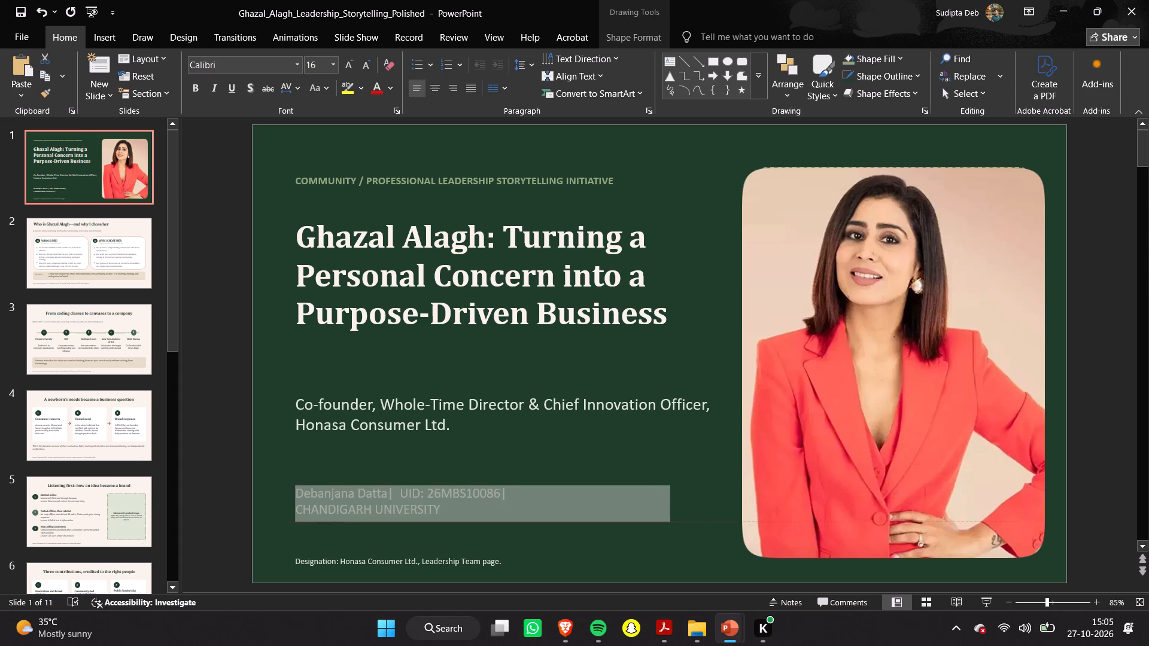
drag(667, 526, 648, 531)
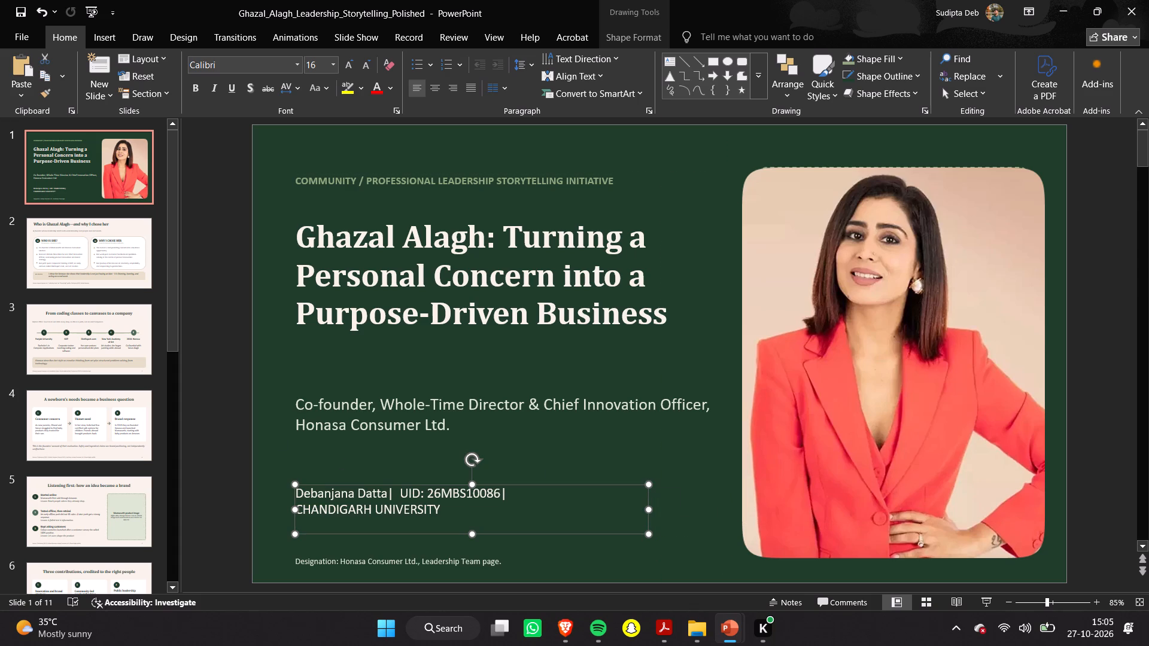
click(238, 430)
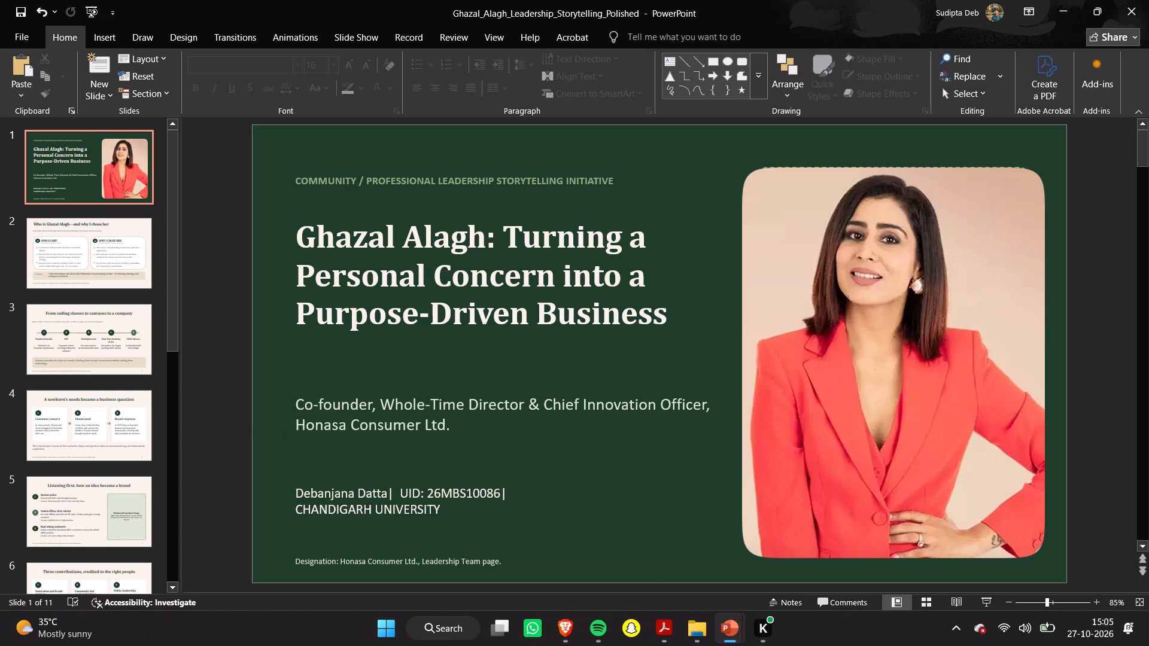
Add a space before each separator bar after the presenter's name and UID on the cover.
click(386, 495)
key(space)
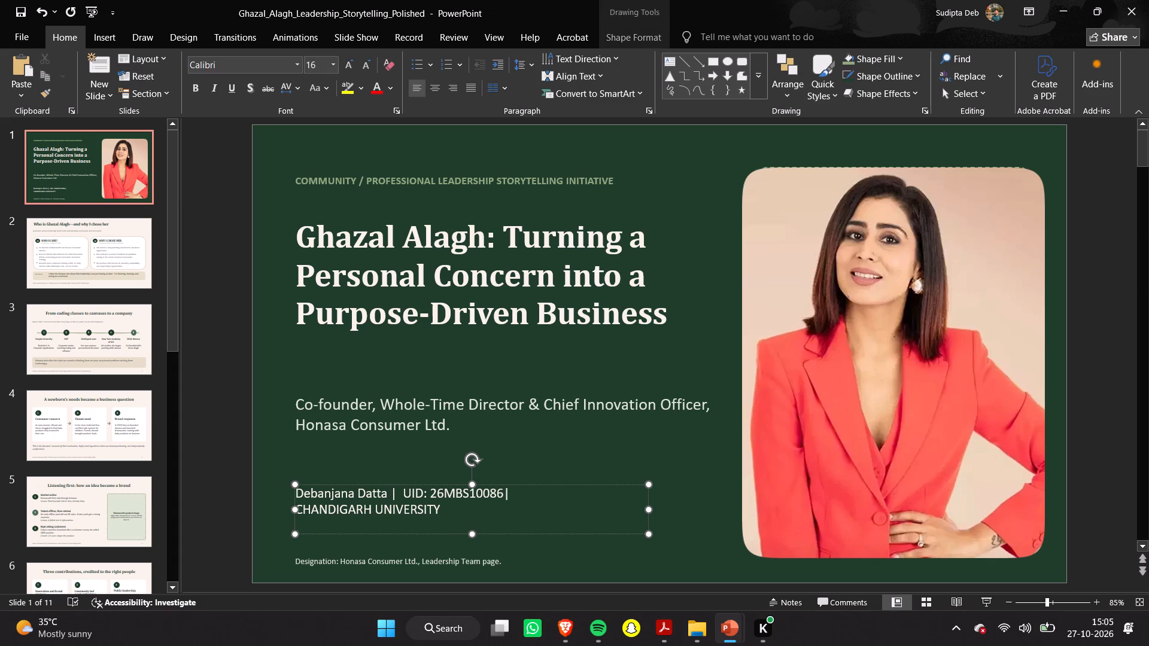
click(504, 493)
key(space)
click(217, 479)
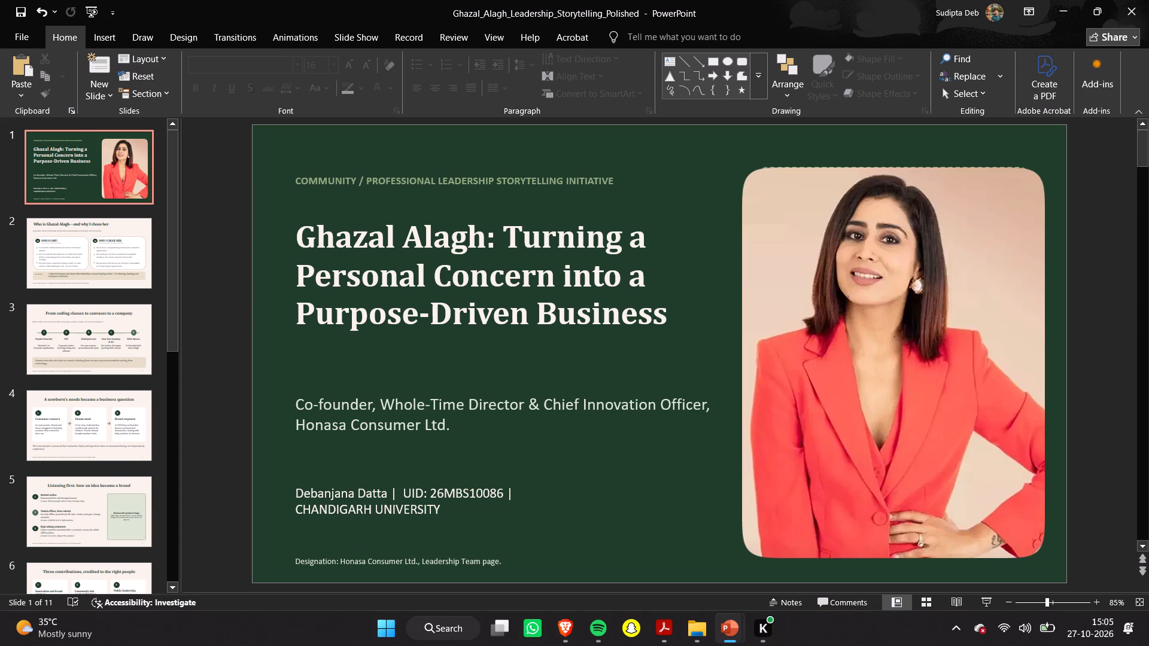
Nudge the portrait photo on the cover slide slightly upward.
scroll(514, 507, up, 1)
click(931, 386)
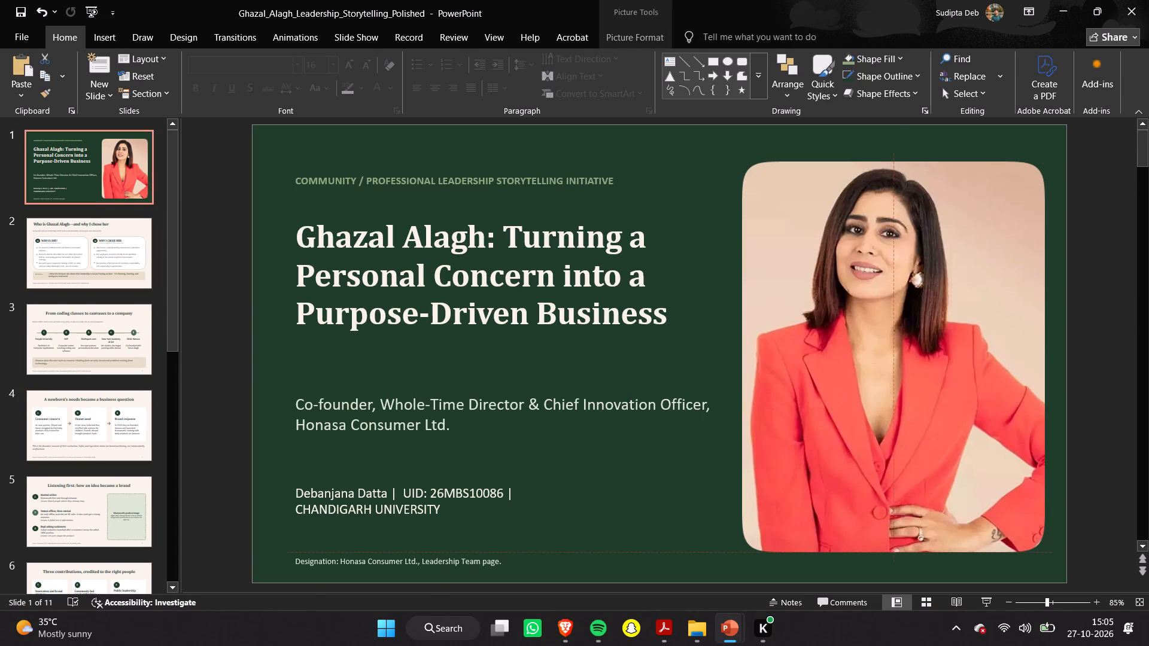
click(932, 382)
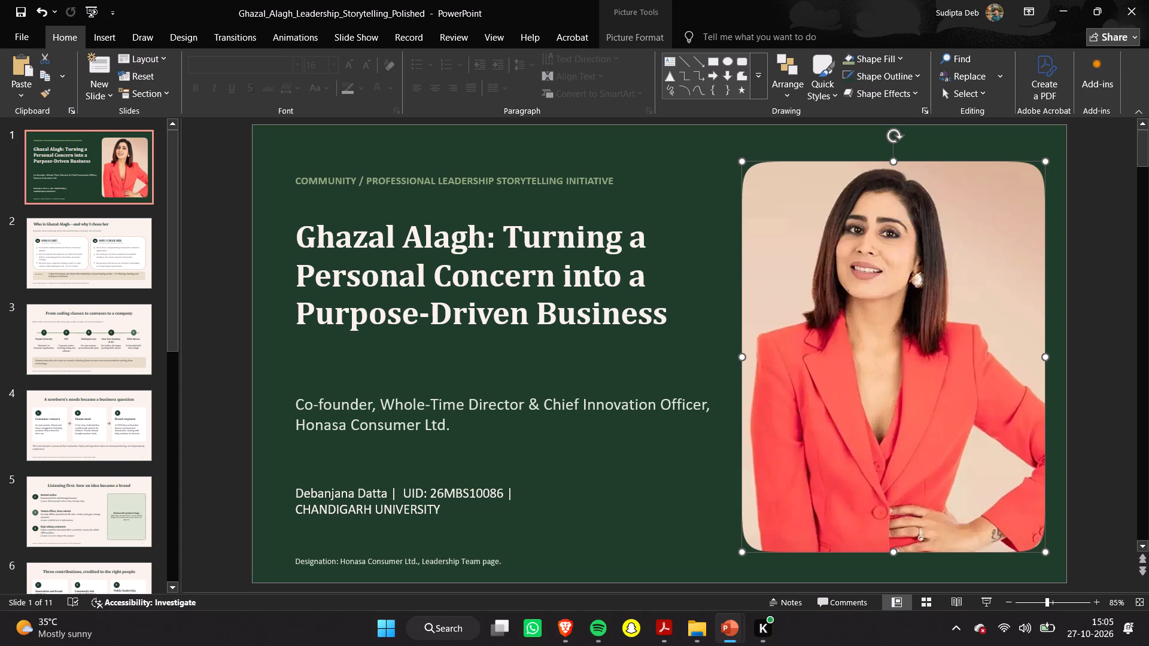
click(1109, 386)
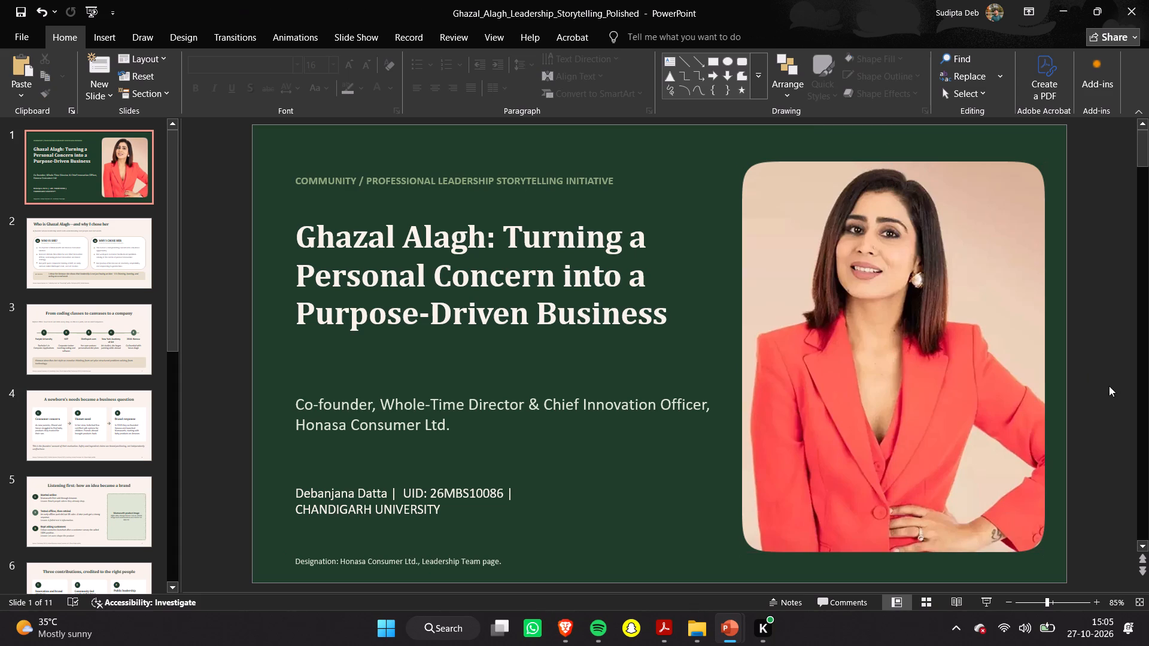
Look through the other slides for remaining placeholders, stopping at the Mamaearth product image placeholder on slide 5.
scroll(1109, 386, down, 3)
scroll(1109, 386, up, 3)
scroll(1109, 386, down, 4)
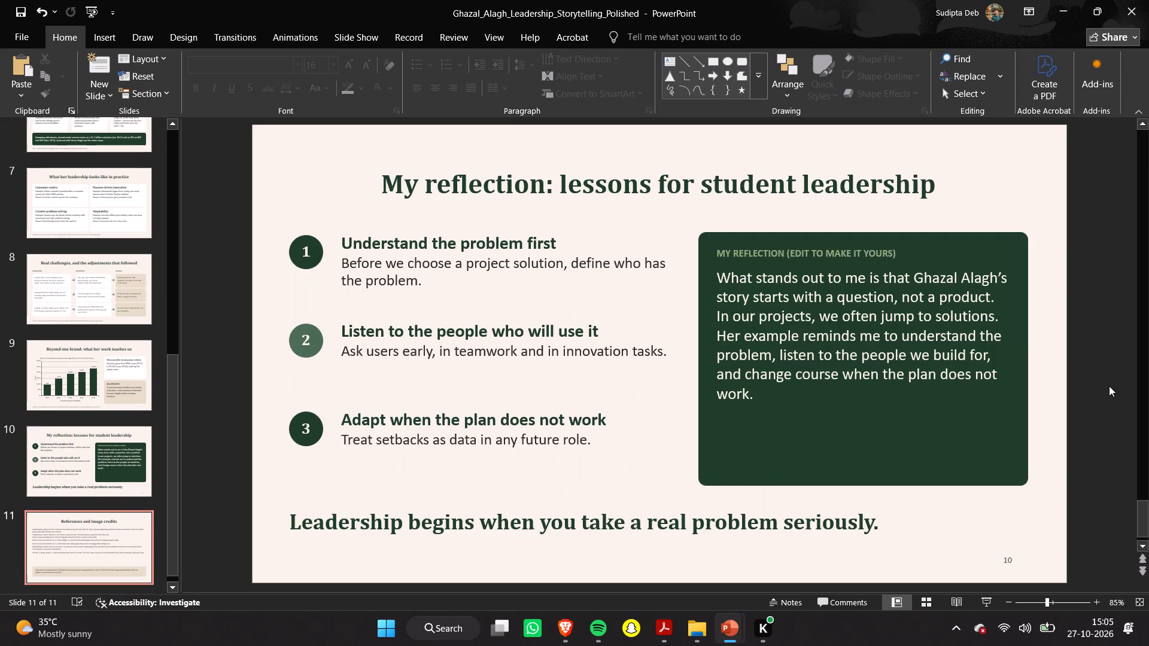
scroll(1109, 386, down, 1)
key(Left)
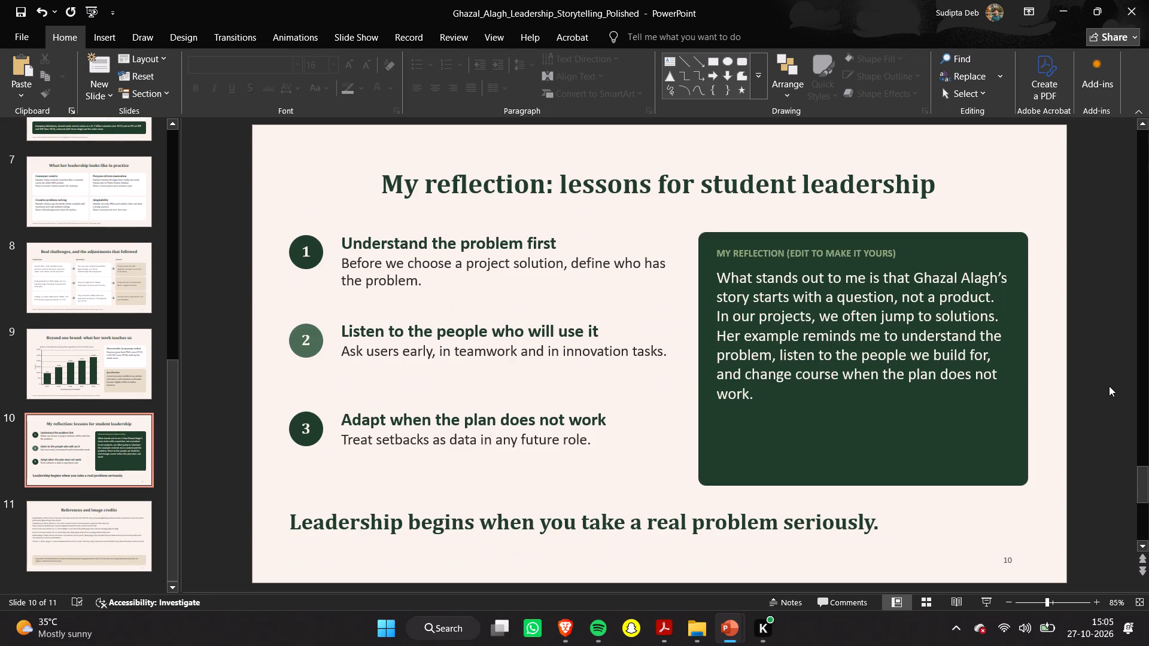
key(Left)
key(Left)
key(Left)
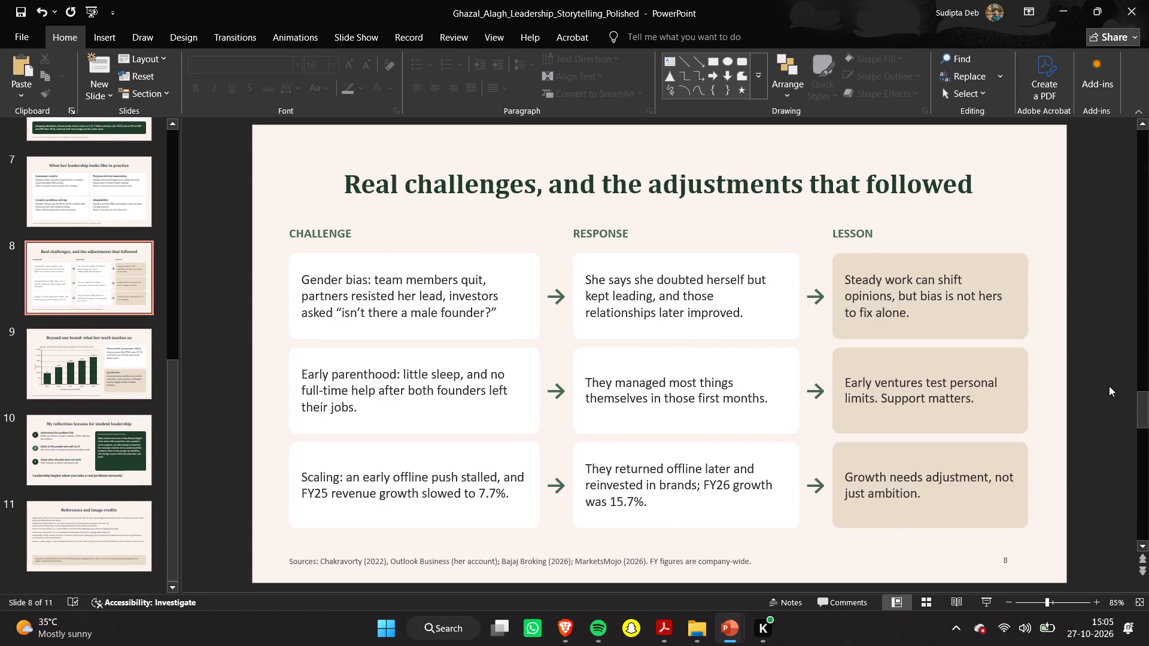
key(Left)
key(Left)
key(Left)
key(Right)
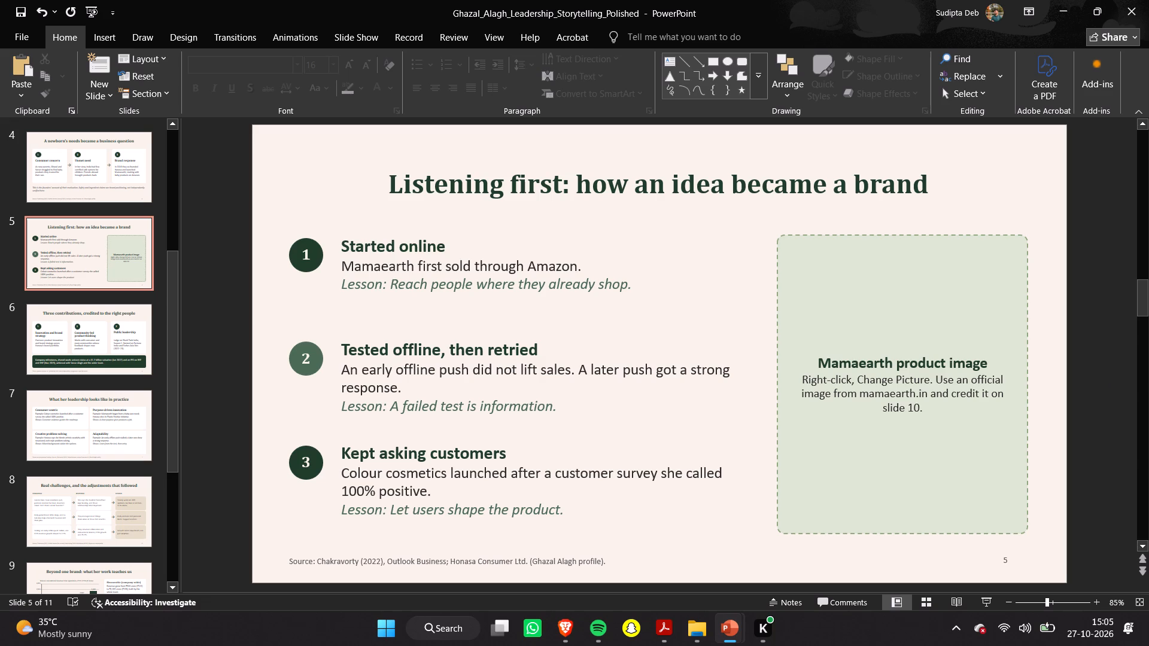
Copy the mamaearth.in address from slide 5's image placeholder and open that site in a new browser tab.
drag(927, 390, 879, 391)
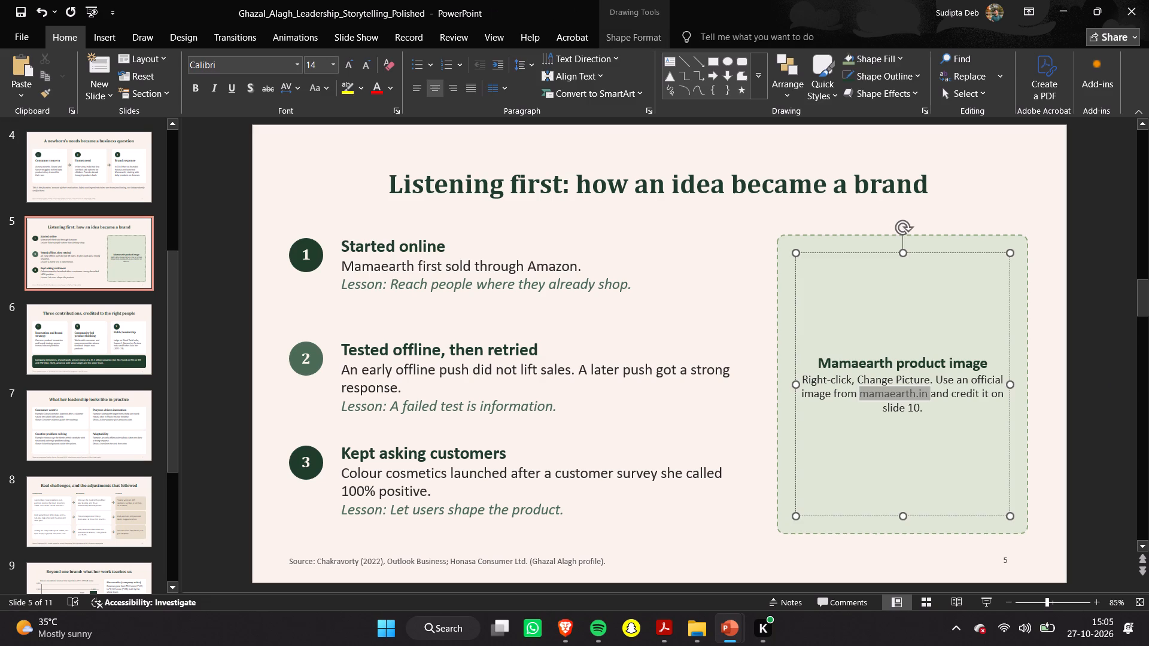
drag(879, 391, 870, 391)
key(ctrl+c)
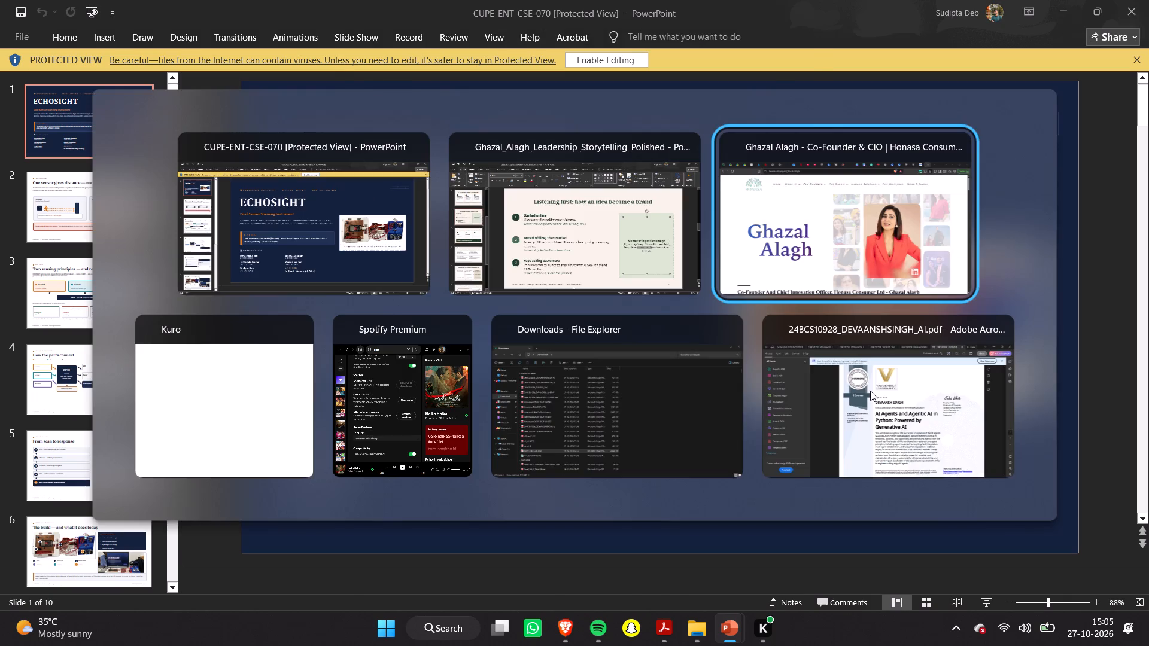
key(ctrl+t)
key(ctrl+v)
key(Return)
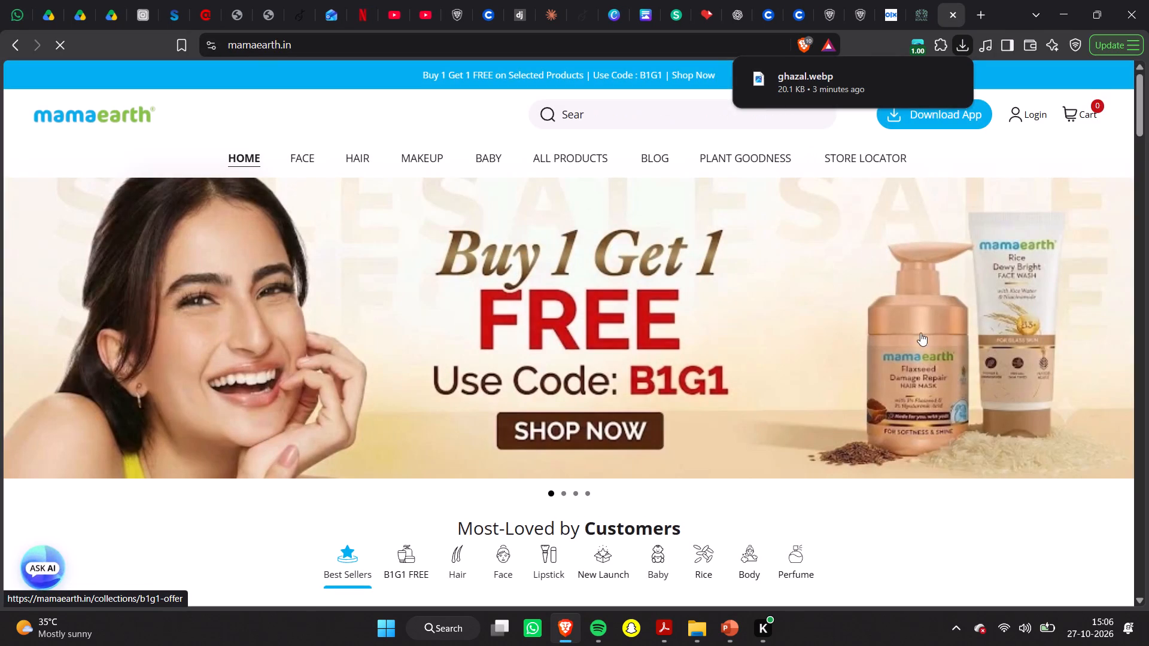
Browse the Mamaearth homepage banners and product carousels for a suitable product image.
scroll(921, 469, up, 6)
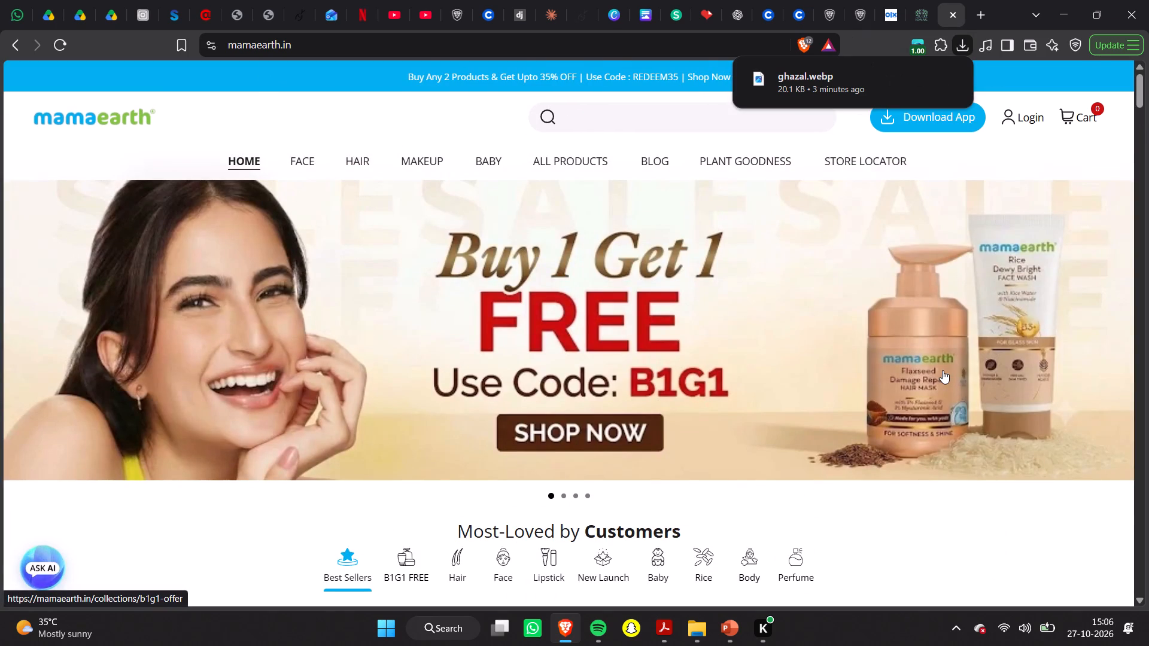
scroll(852, 293, left, 1)
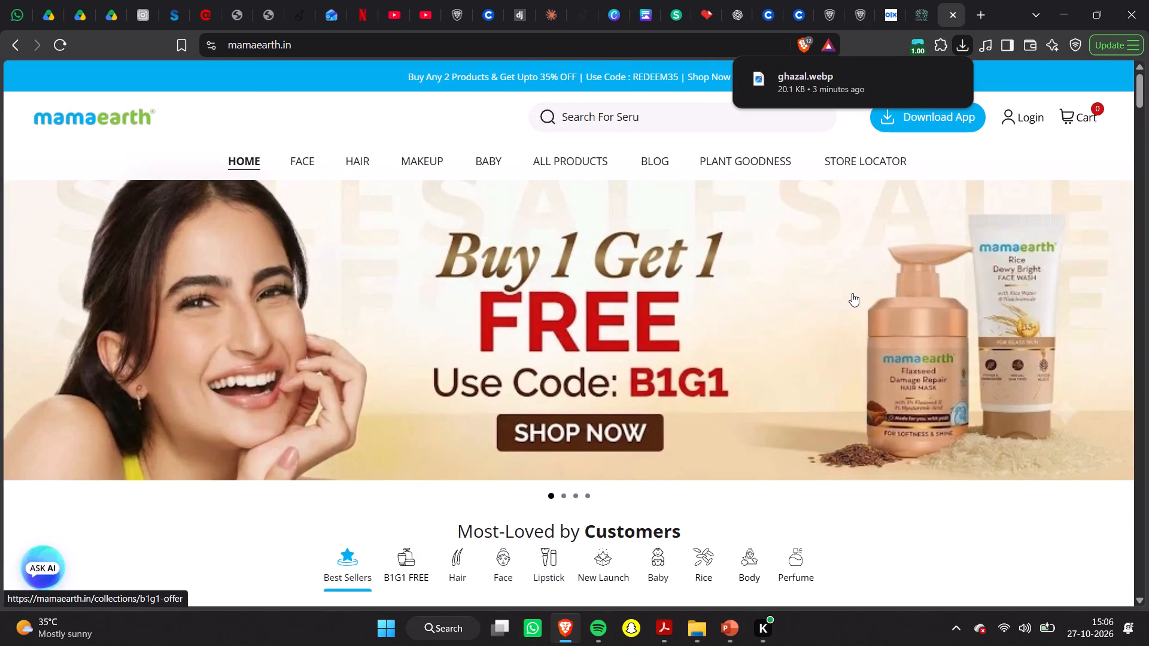
scroll(852, 293, left, 1)
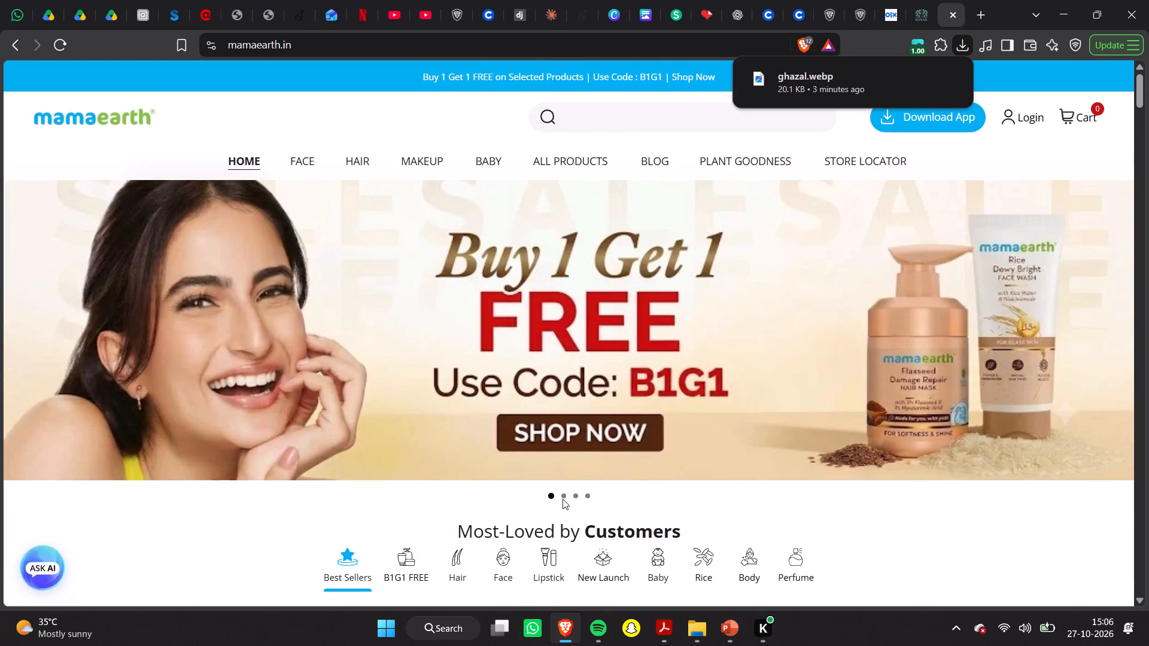
click(561, 498)
click(565, 495)
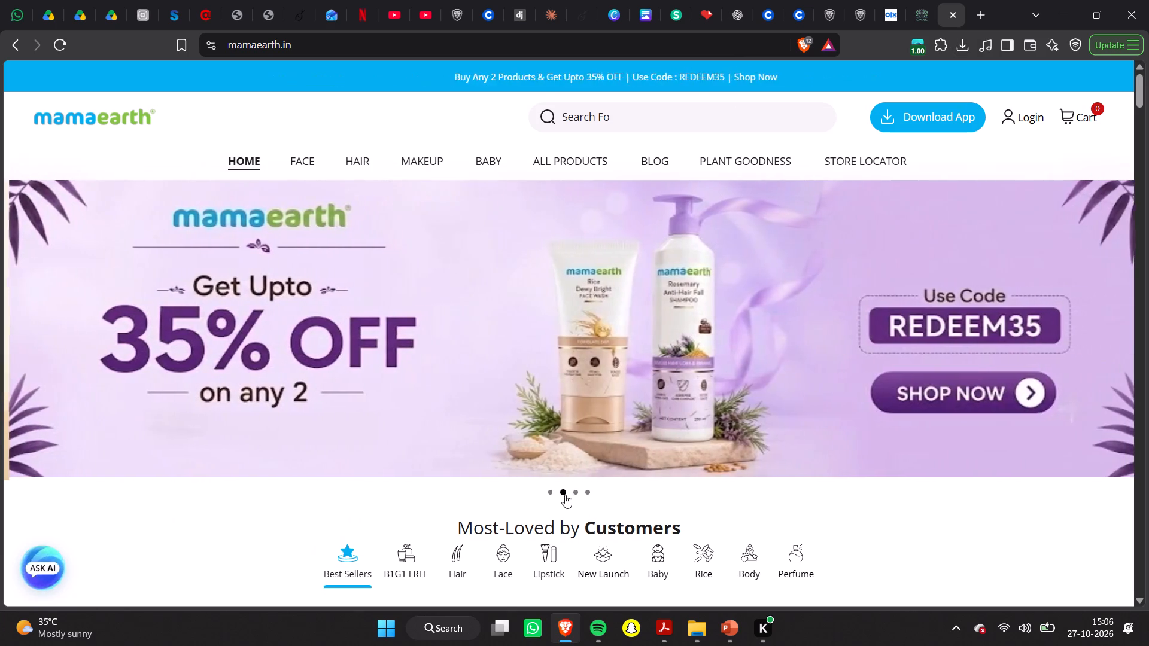
click(577, 495)
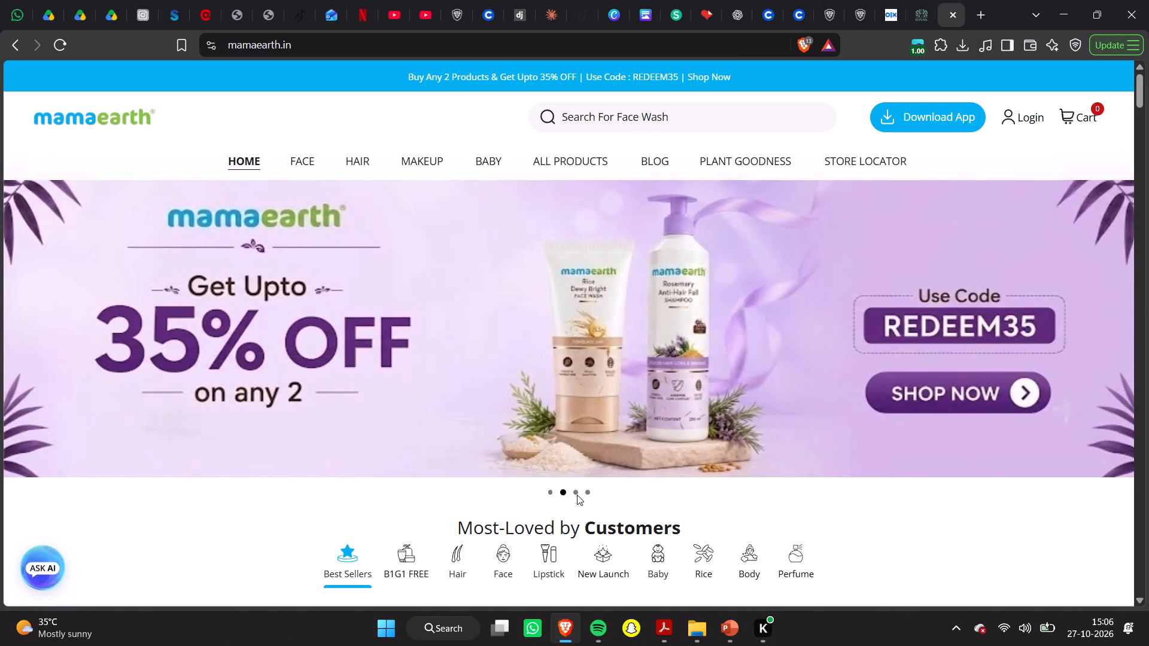
click(589, 494)
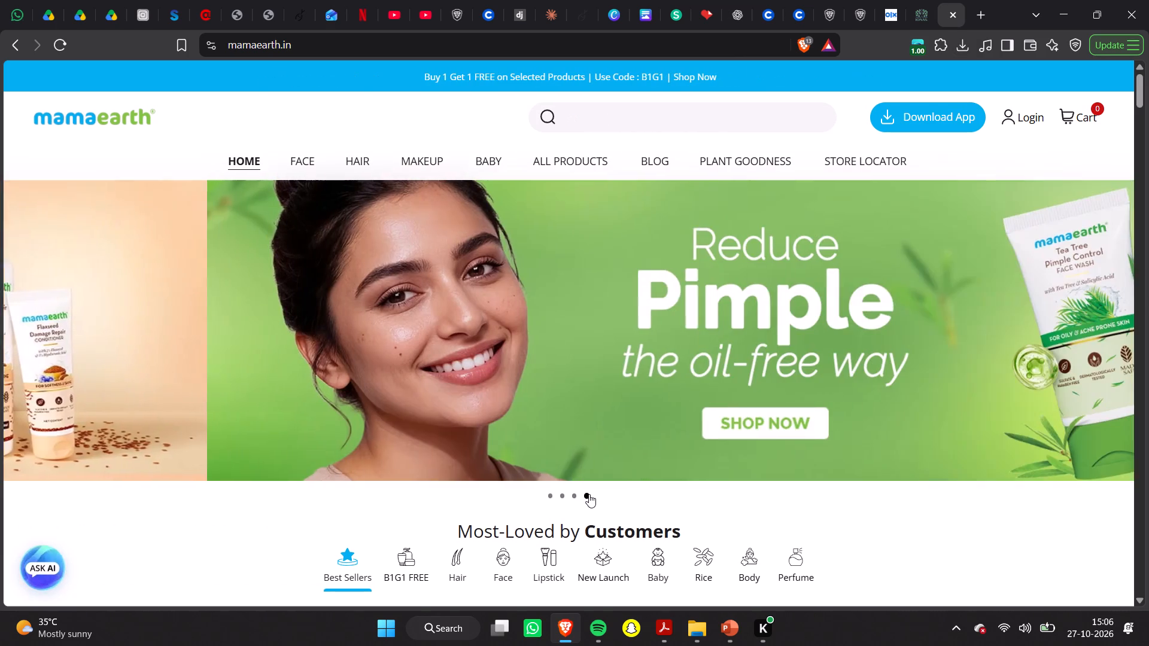
scroll(978, 500, down, 8)
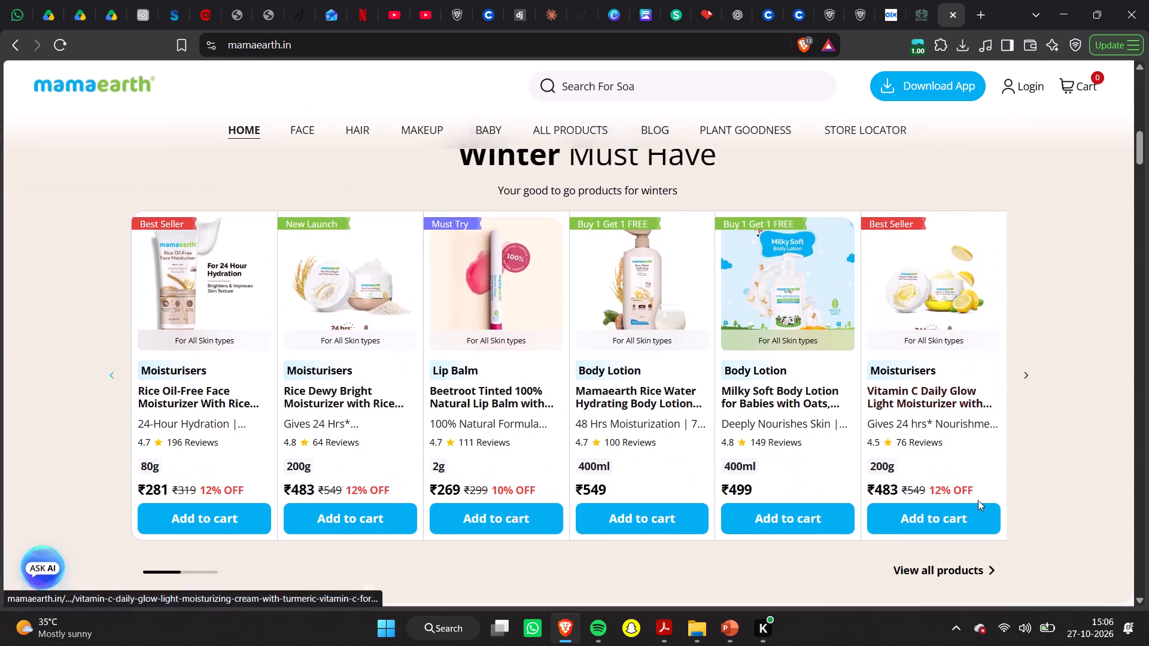
scroll(978, 500, down, 4)
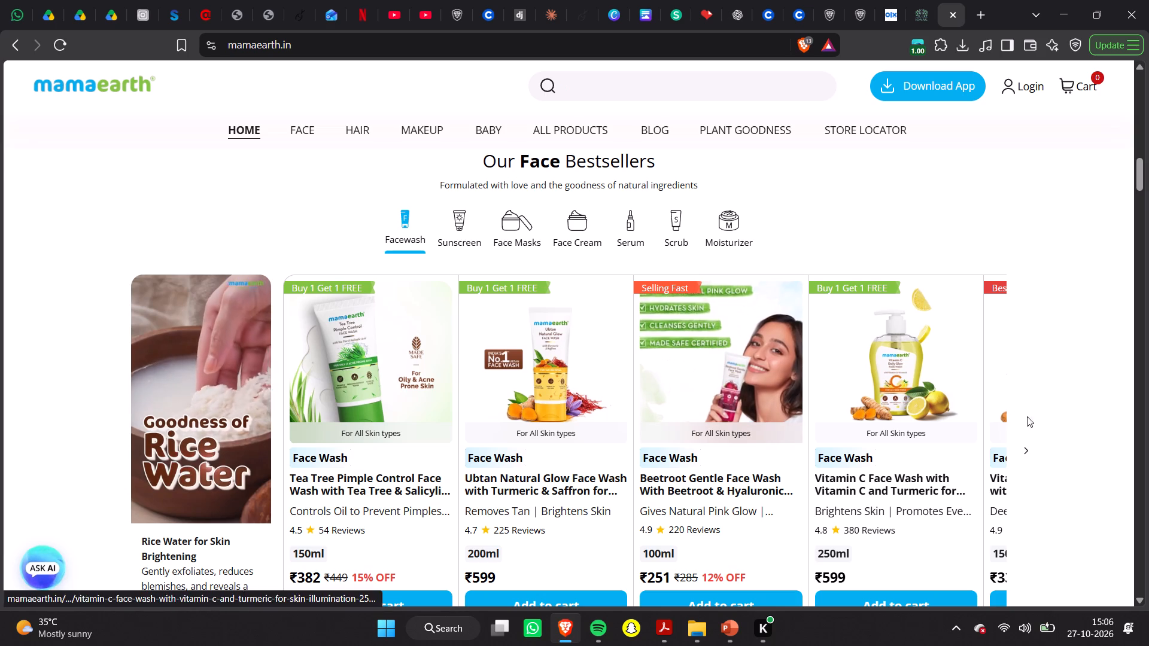
click(1029, 455)
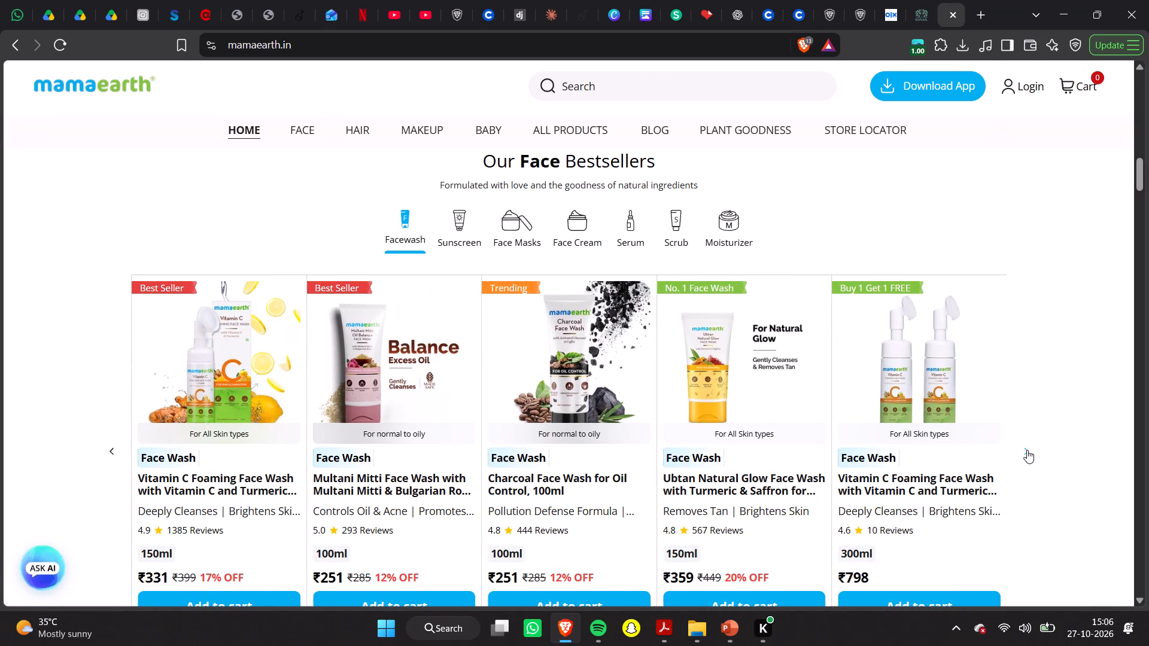
Open the Ubtan Natural Glow Face Wash 150 ml product and copy its main image.
click(813, 328)
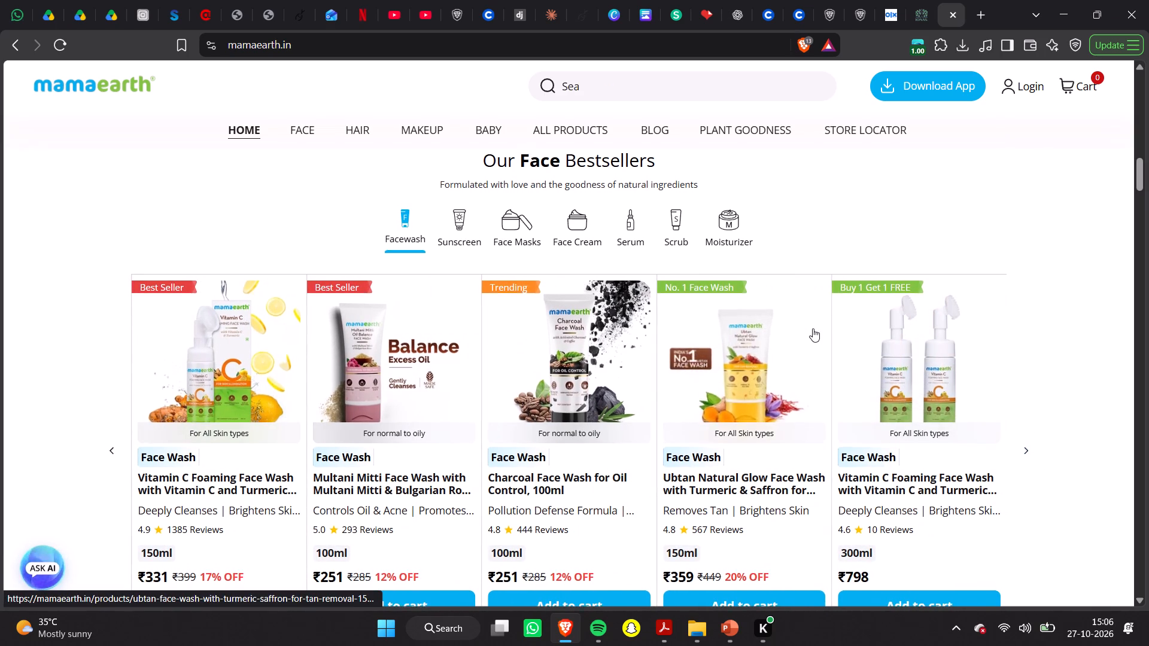
right_click(271, 403)
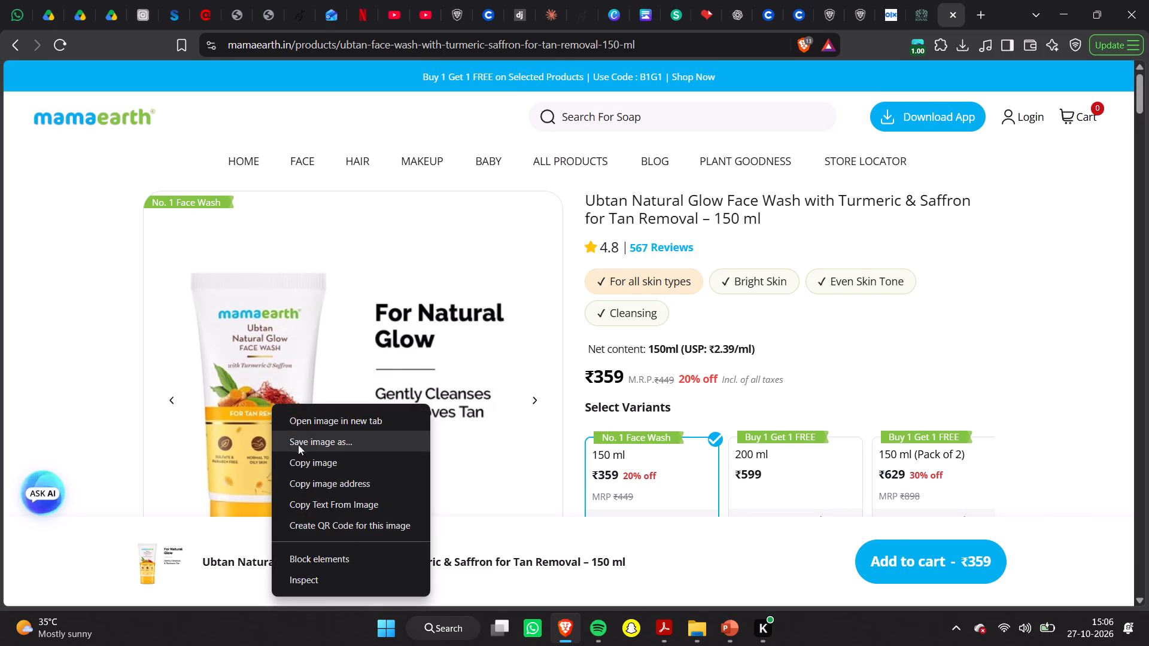
click(304, 455)
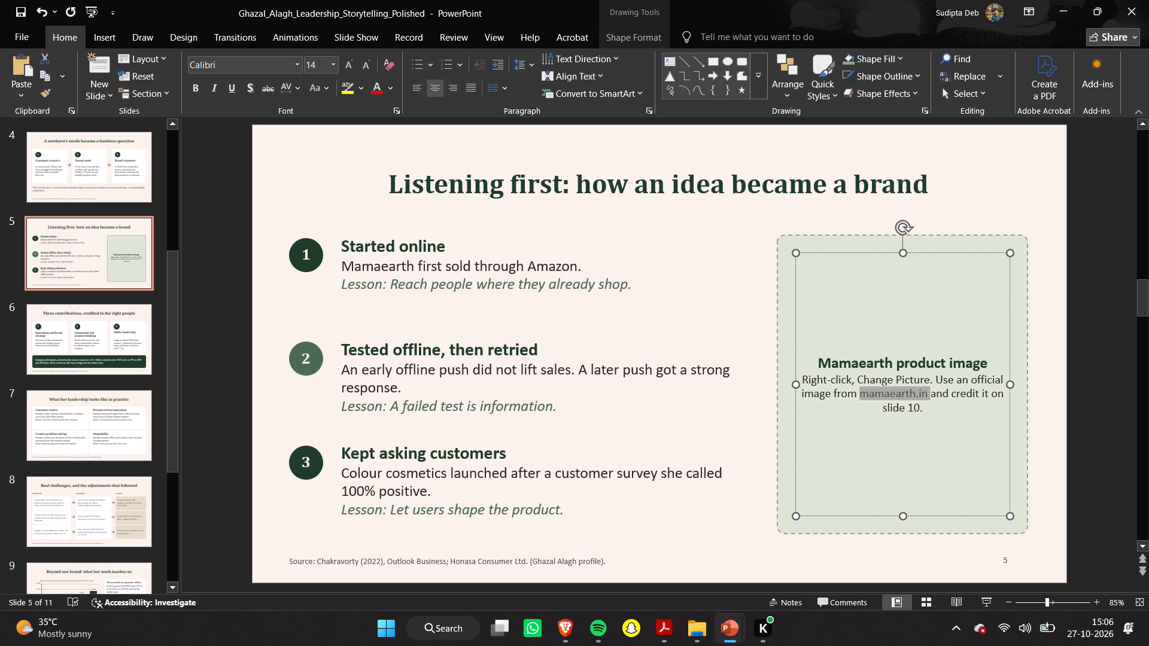
Switch to PowerPoint, paste the face wash image as a picture on slide 5, and position it over the product image placeholder.
right_click(950, 328)
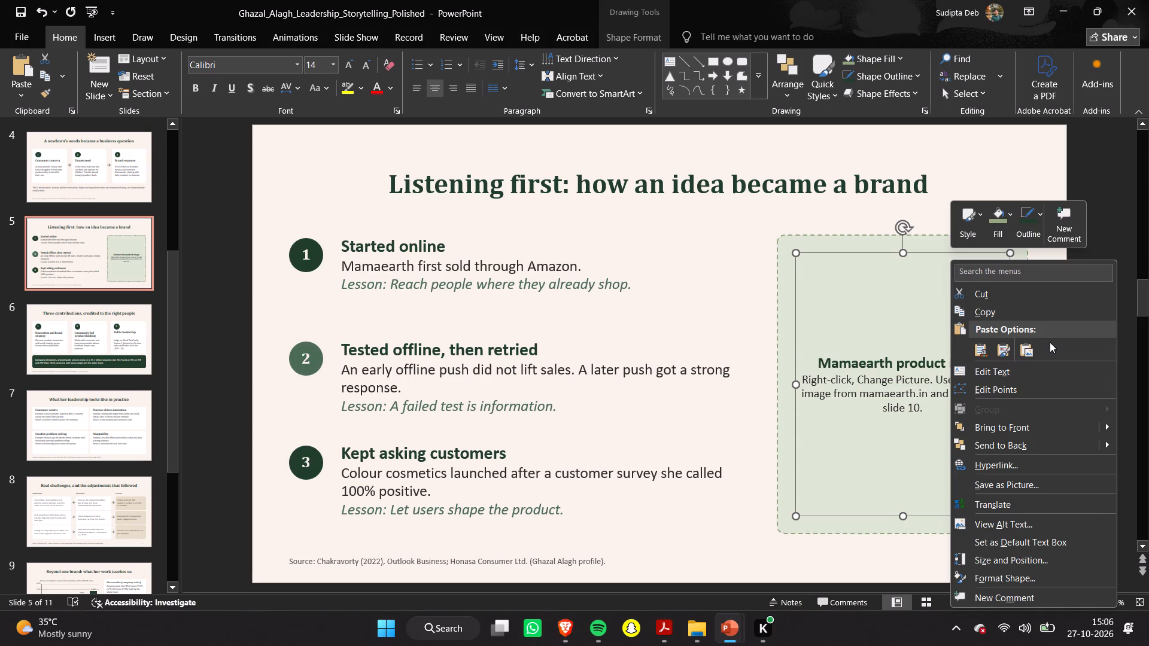
click(1028, 351)
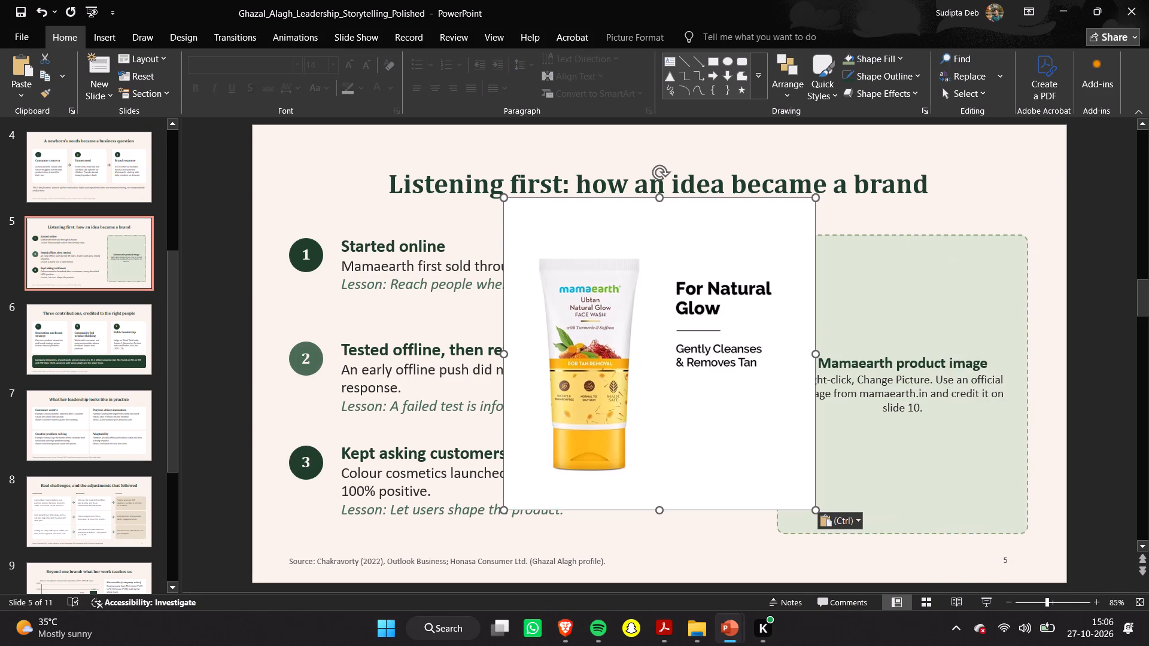
drag(634, 284, 844, 314)
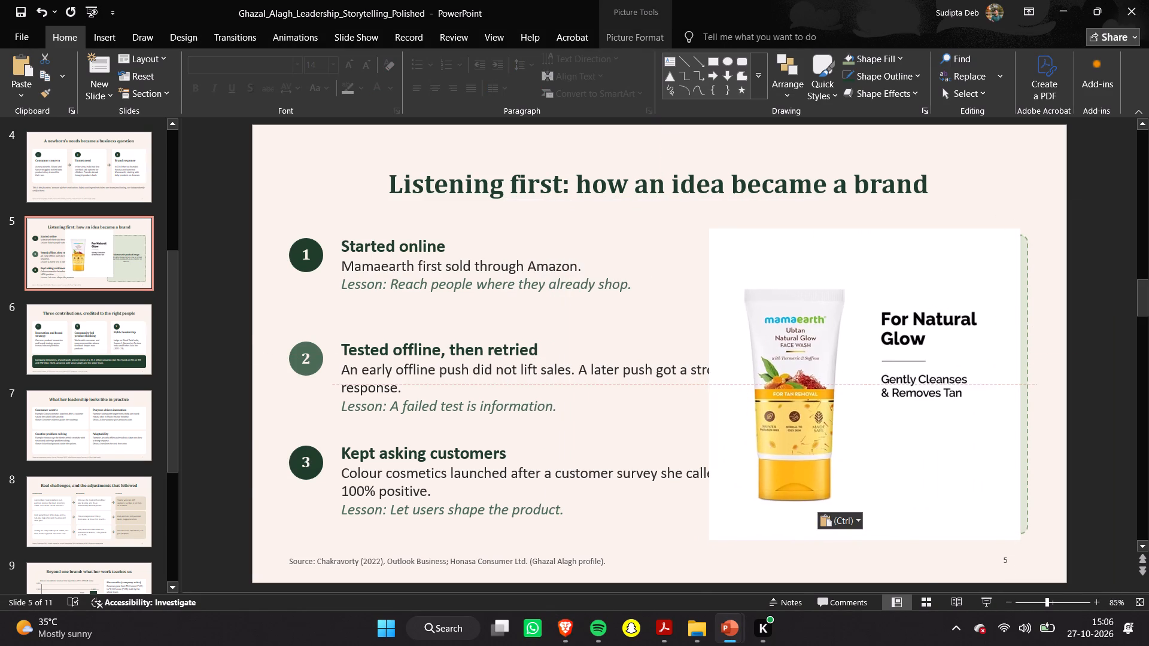
drag(844, 314, 873, 313)
click(1082, 313)
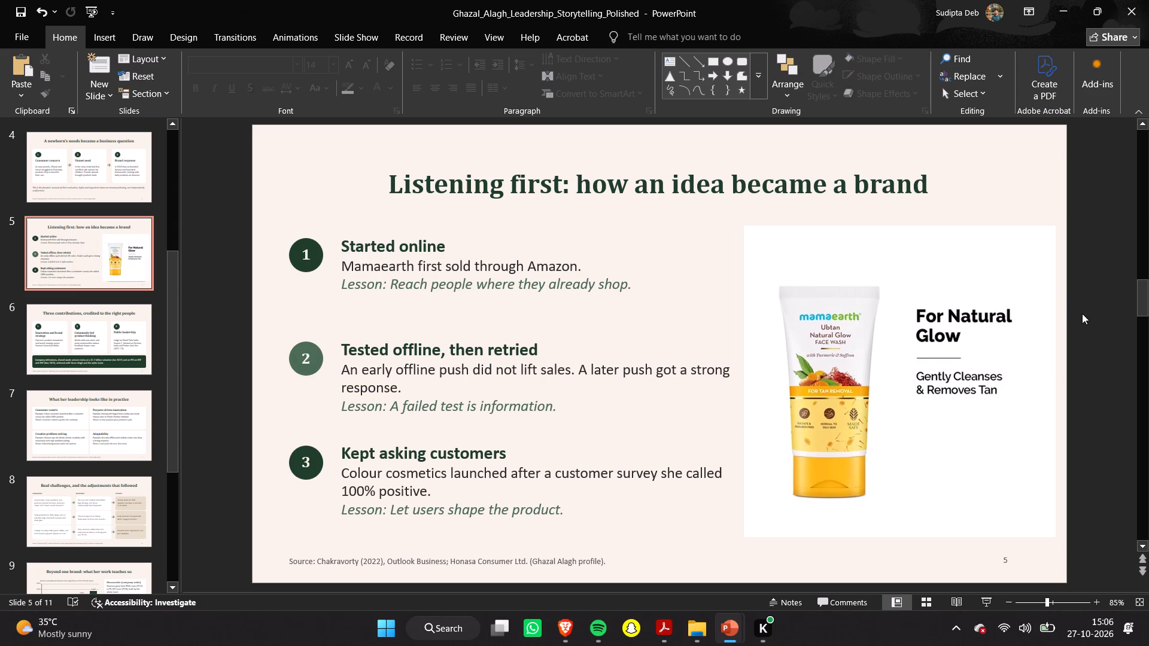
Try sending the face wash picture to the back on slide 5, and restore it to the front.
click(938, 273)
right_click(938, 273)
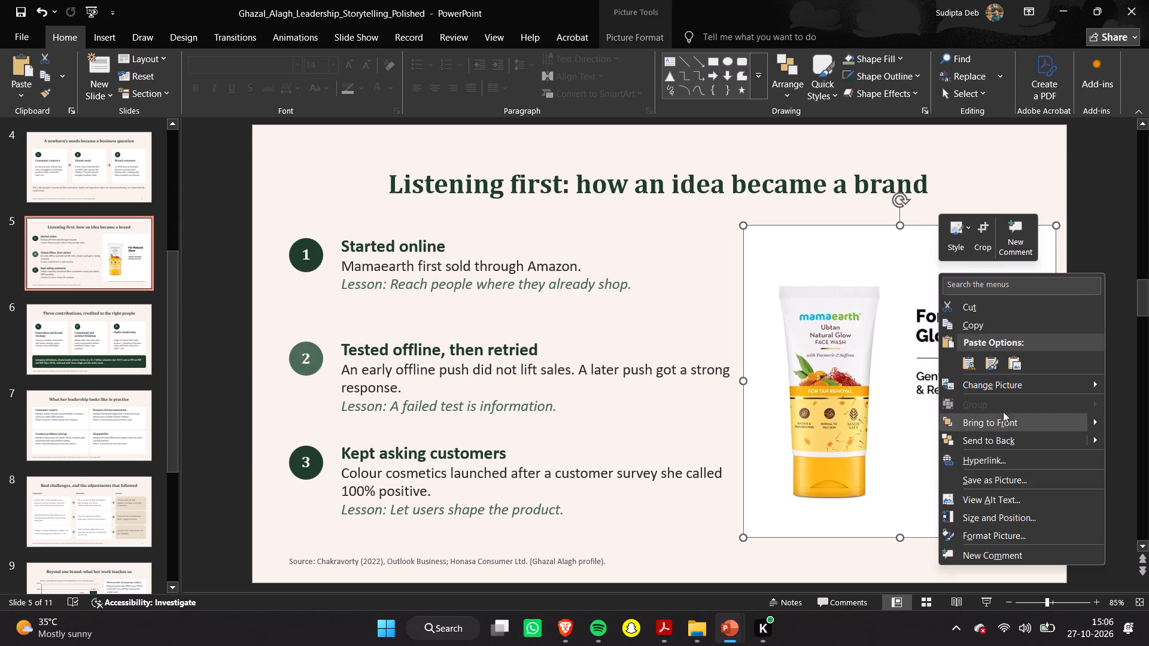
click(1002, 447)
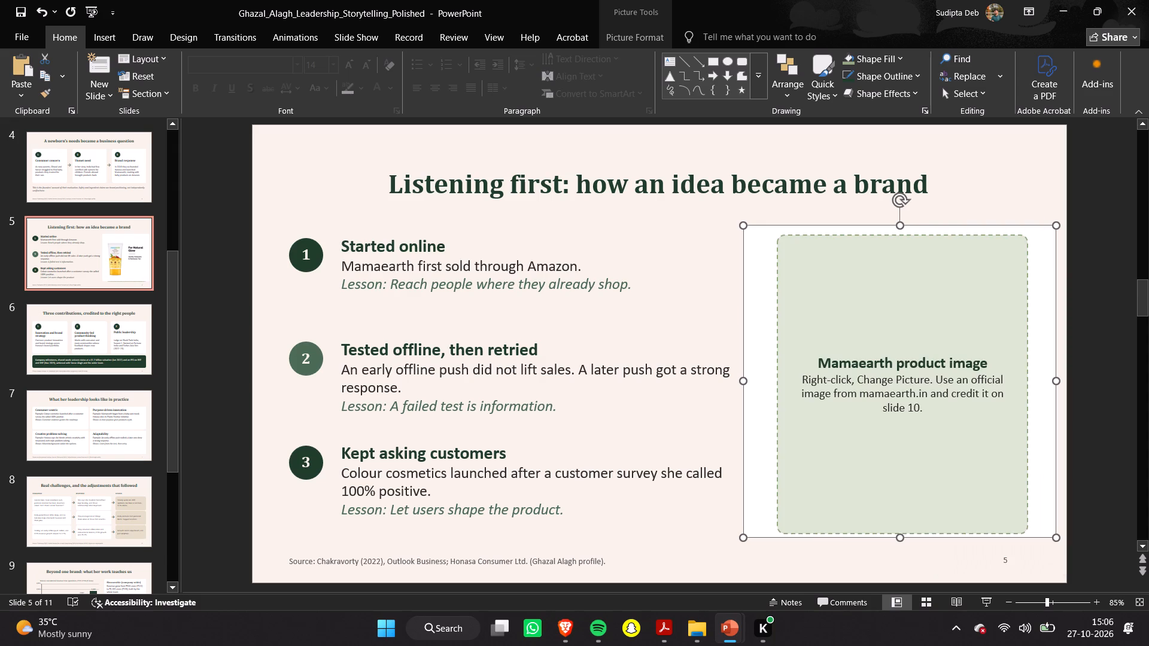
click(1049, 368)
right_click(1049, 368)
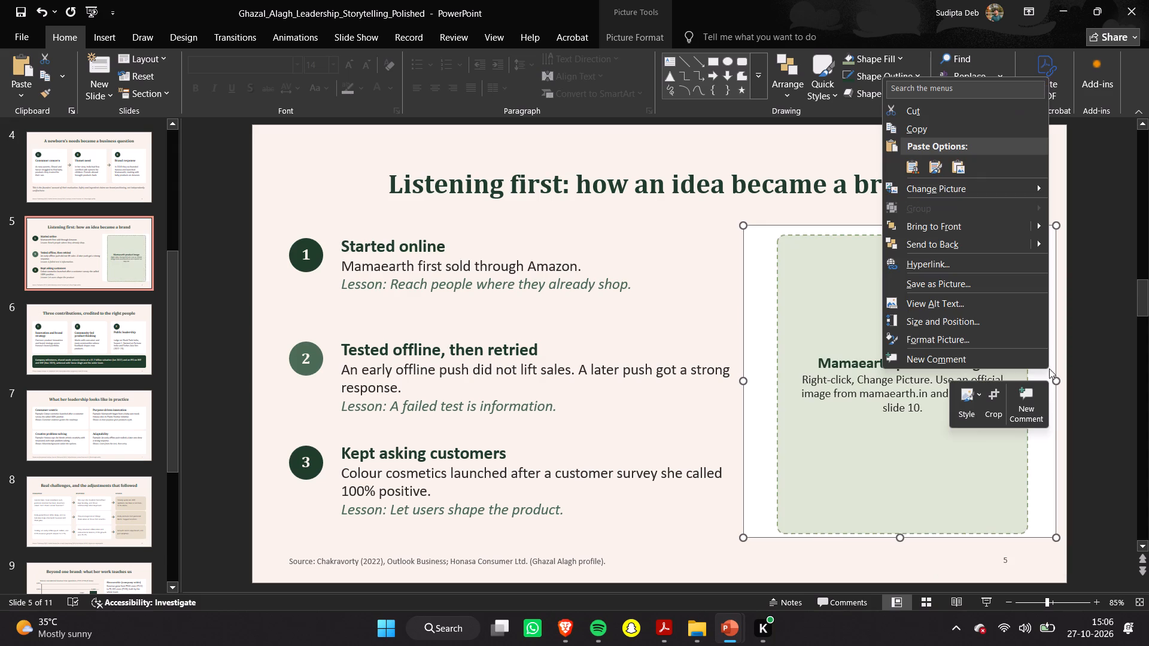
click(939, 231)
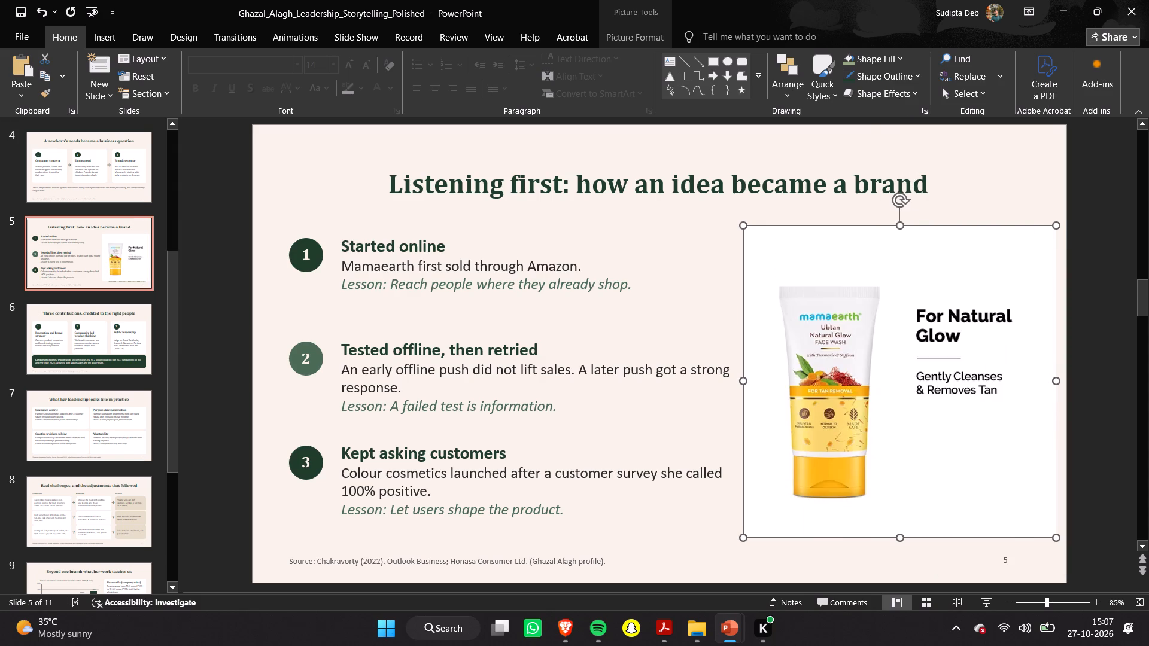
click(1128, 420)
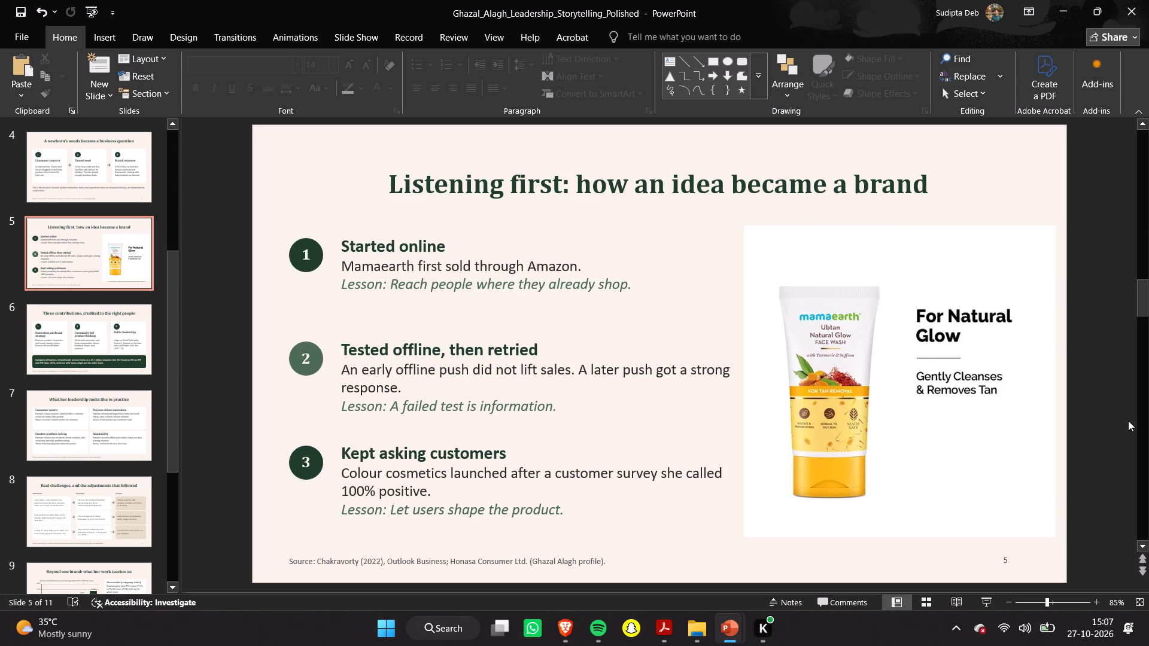
Review the deck's slides from 2 through 11 for content and layout that still needs correcting.
key(Right)
key(Right)
key(Left)
key(Right)
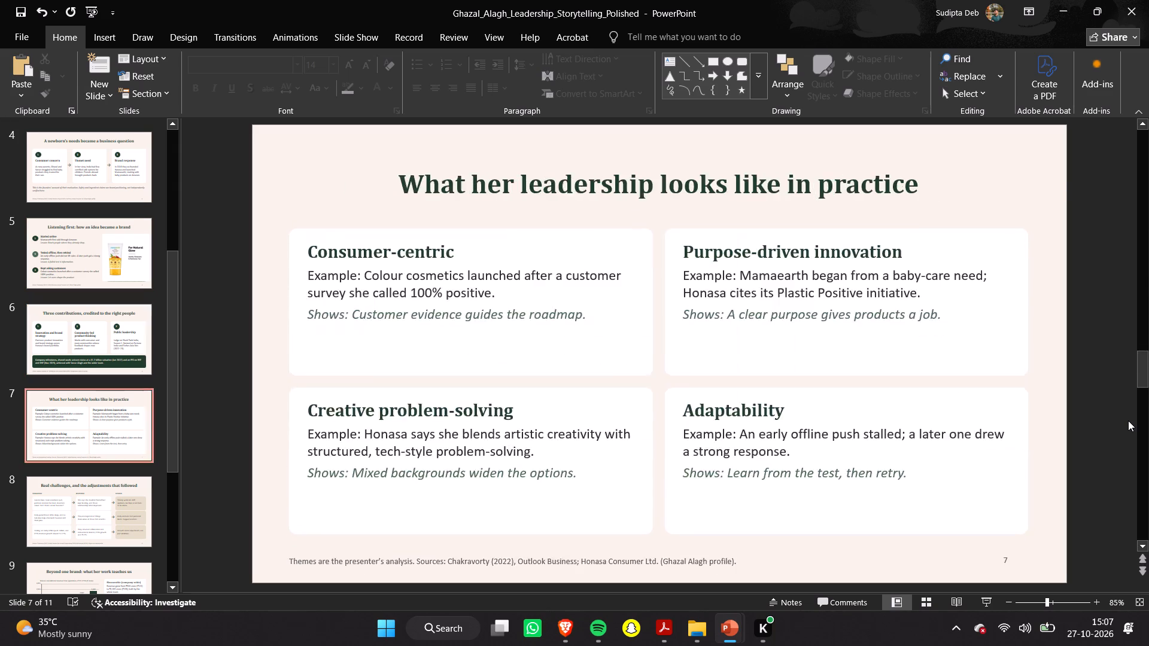
key(Right)
key(Right)
key(Right)
key(Right)
key(Left)
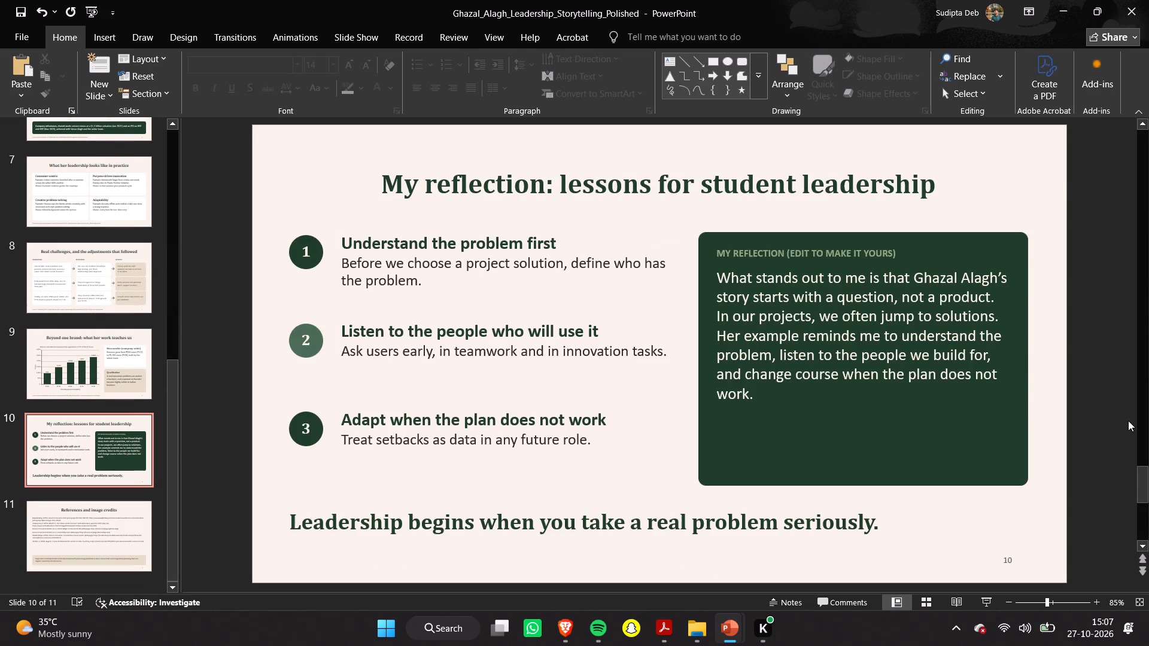
key(Right)
key(Right)
key(Left)
key(Left)
key(Left)
key(Left)
key(Left)
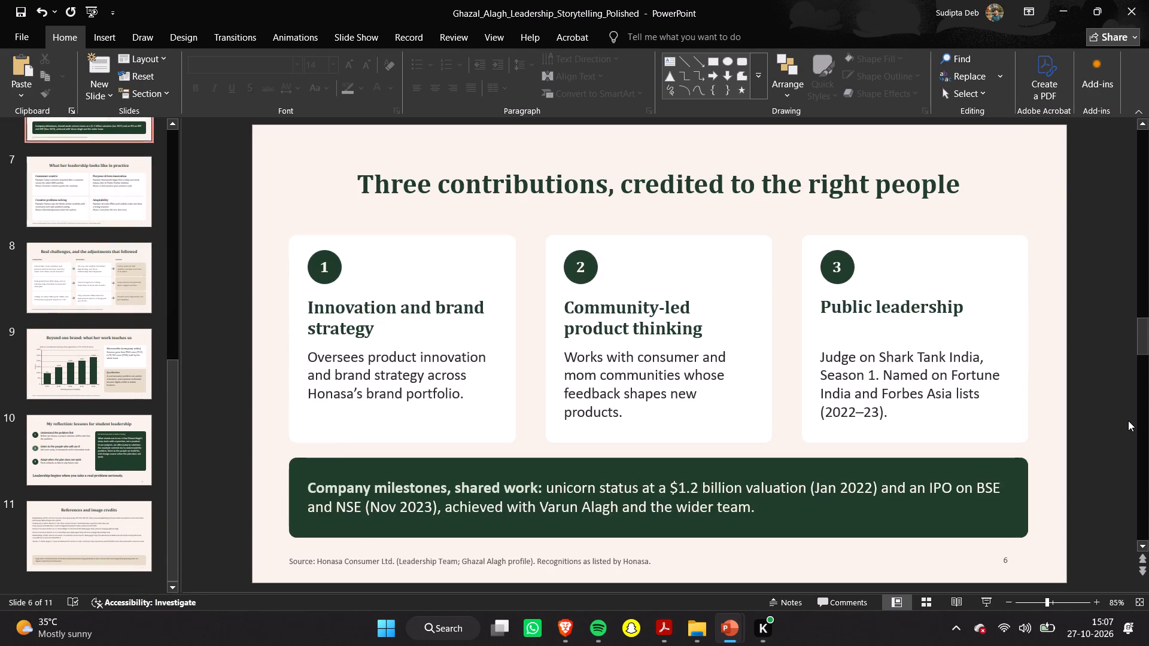
key(Left)
key(Left)
key(Left)
key(Right)
key(Right)
key(Right)
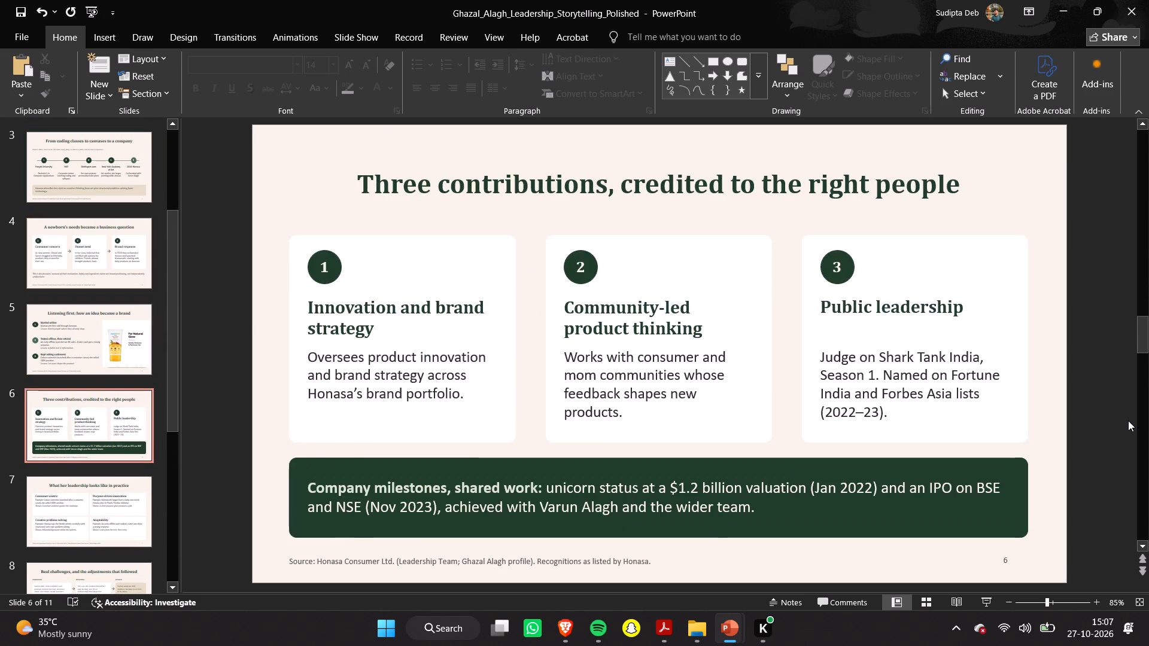
key(Left)
key(Left)
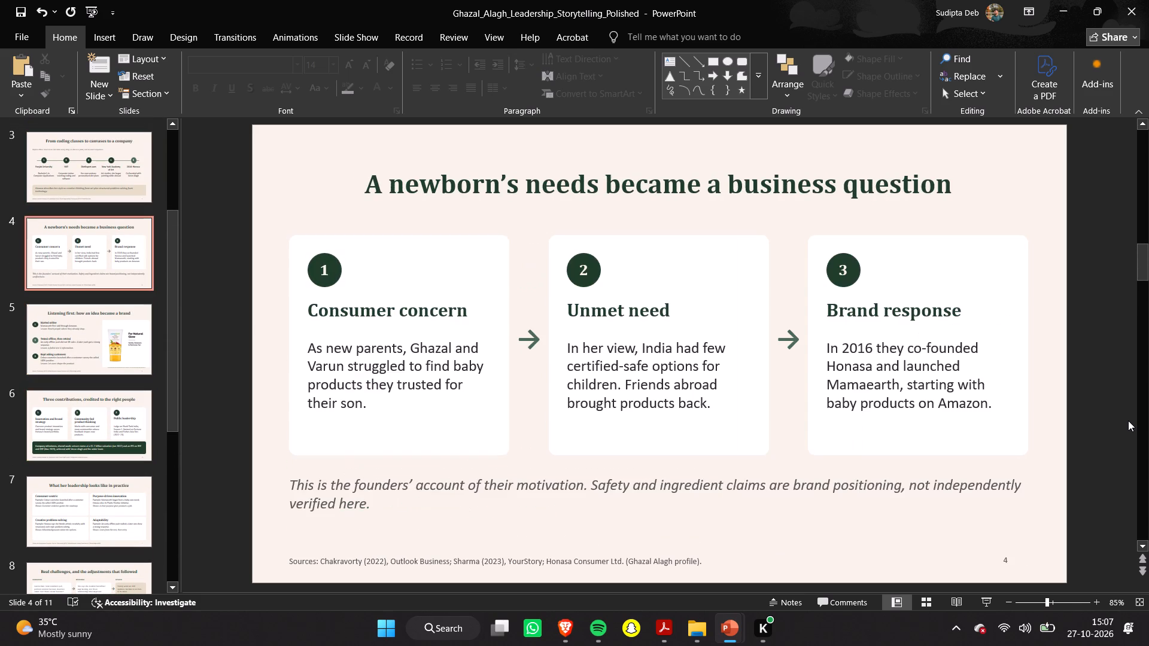
key(Left)
key(Left)
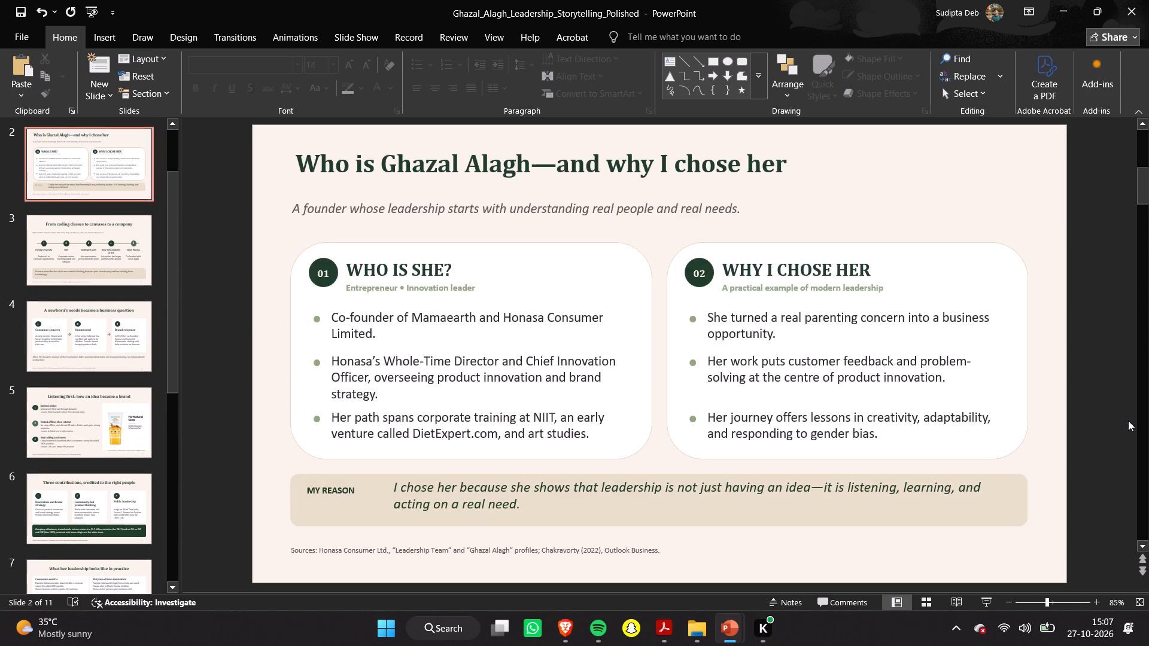
key(Right)
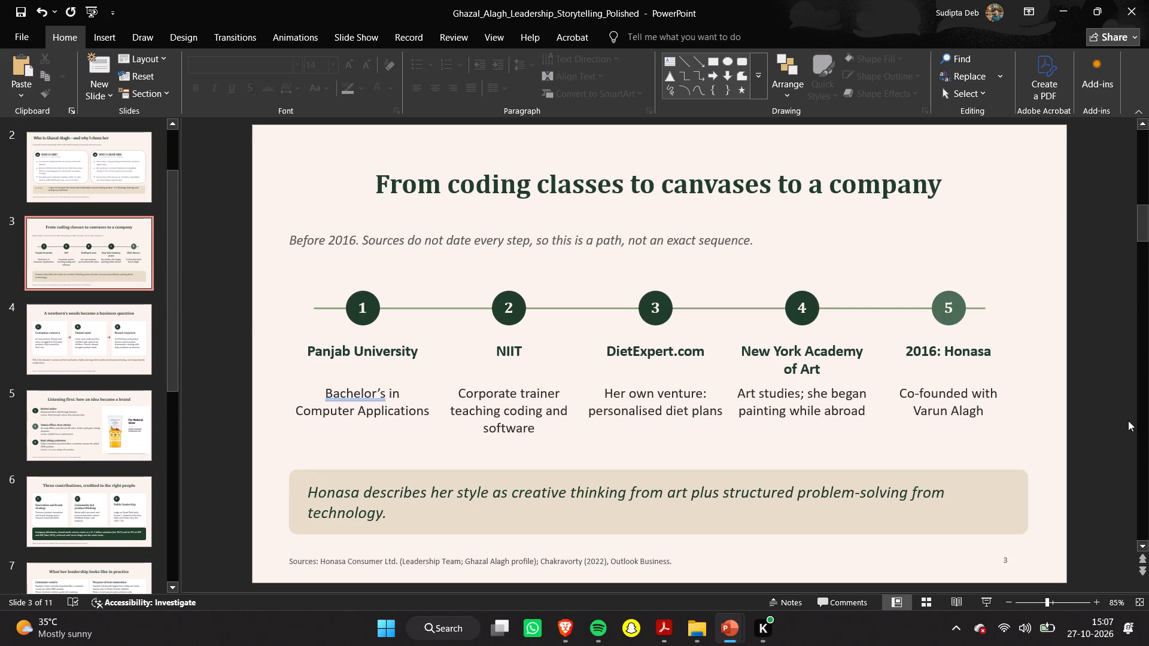
On slide 6, capitalise "Unicorn" after "Company milestones, shared work:" and keep the letter in regular weight.
key(Right)
key(Right)
key(Right)
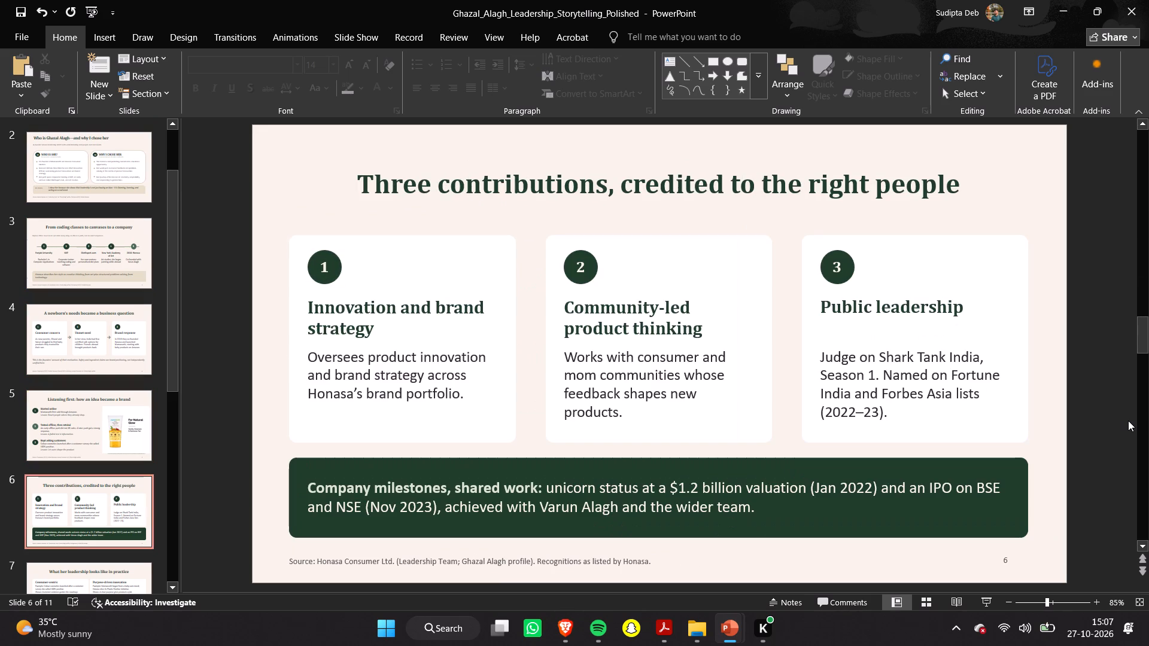
click(581, 487)
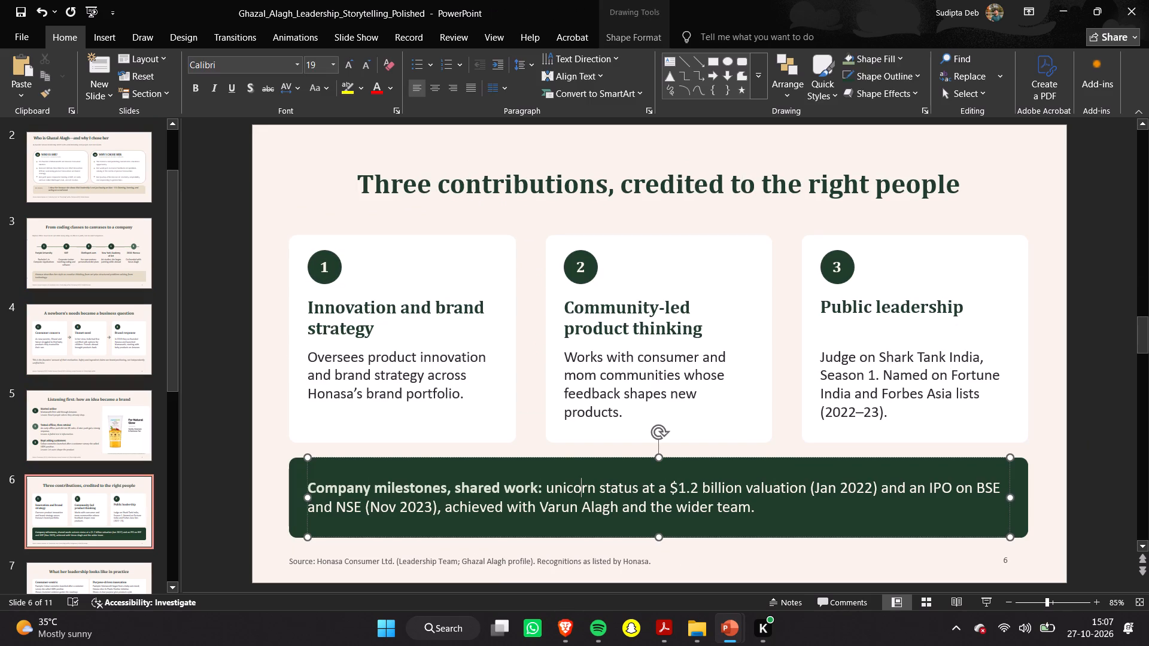
click(552, 490)
key(BackSpace)
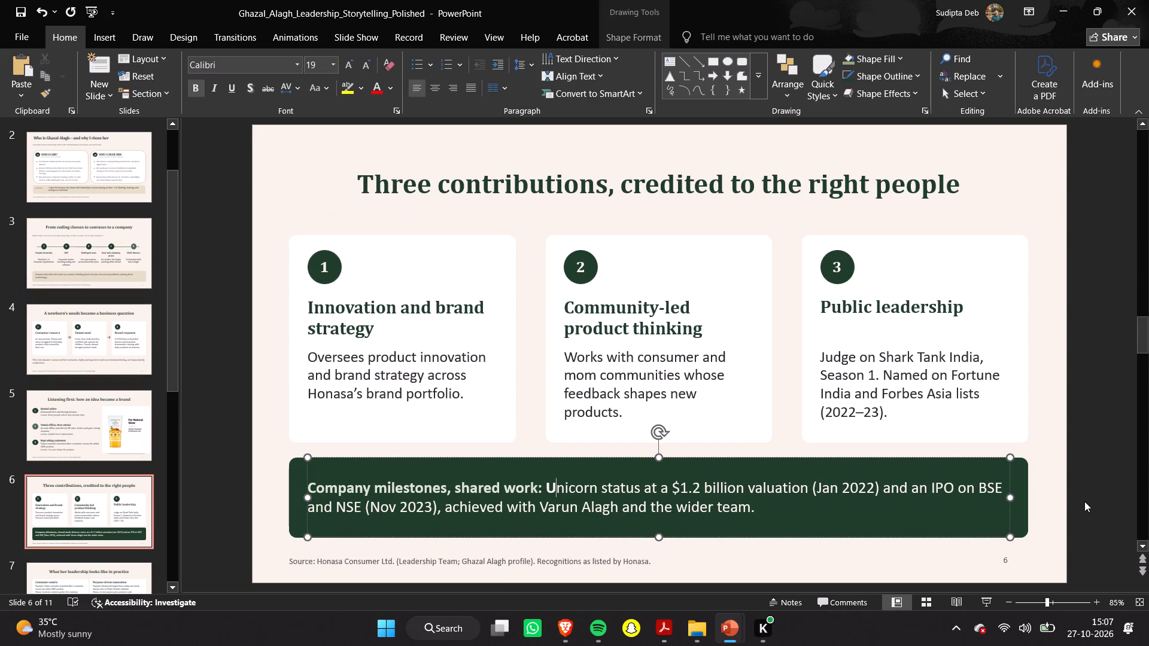
key(BackSpace)
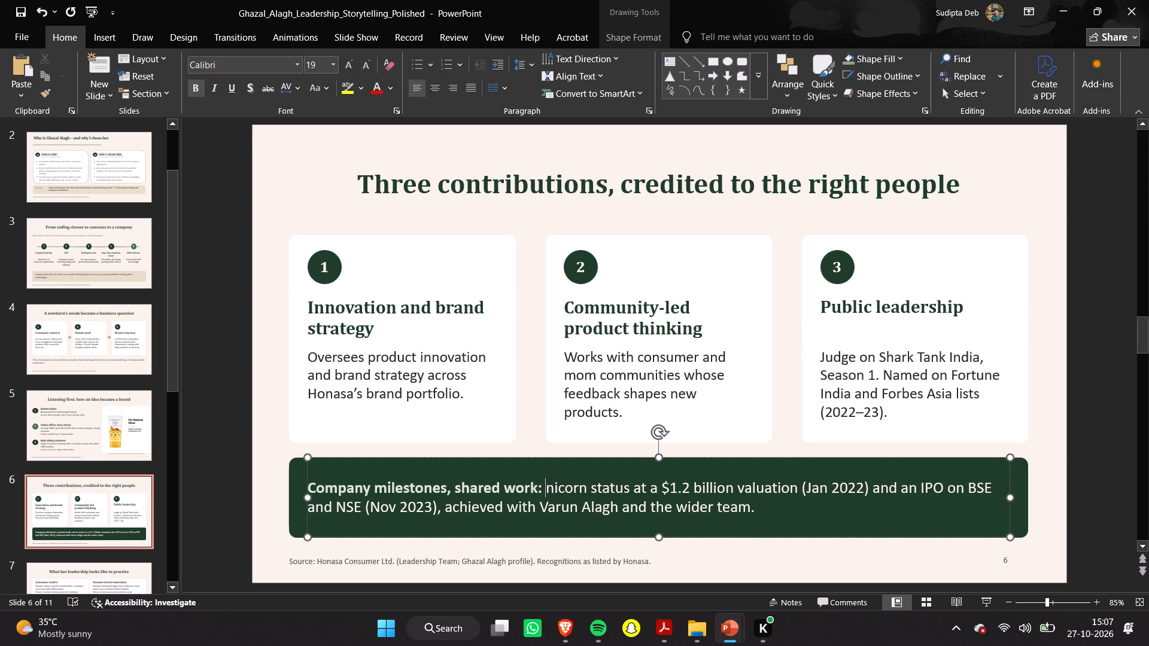
click(199, 88)
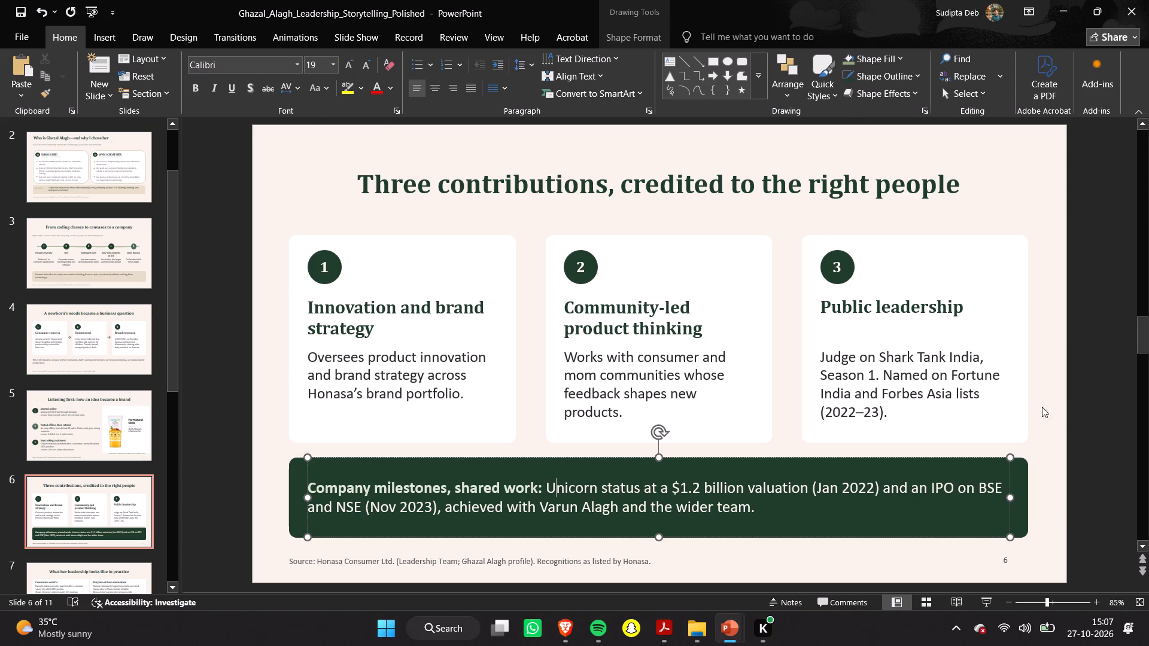
click(1111, 465)
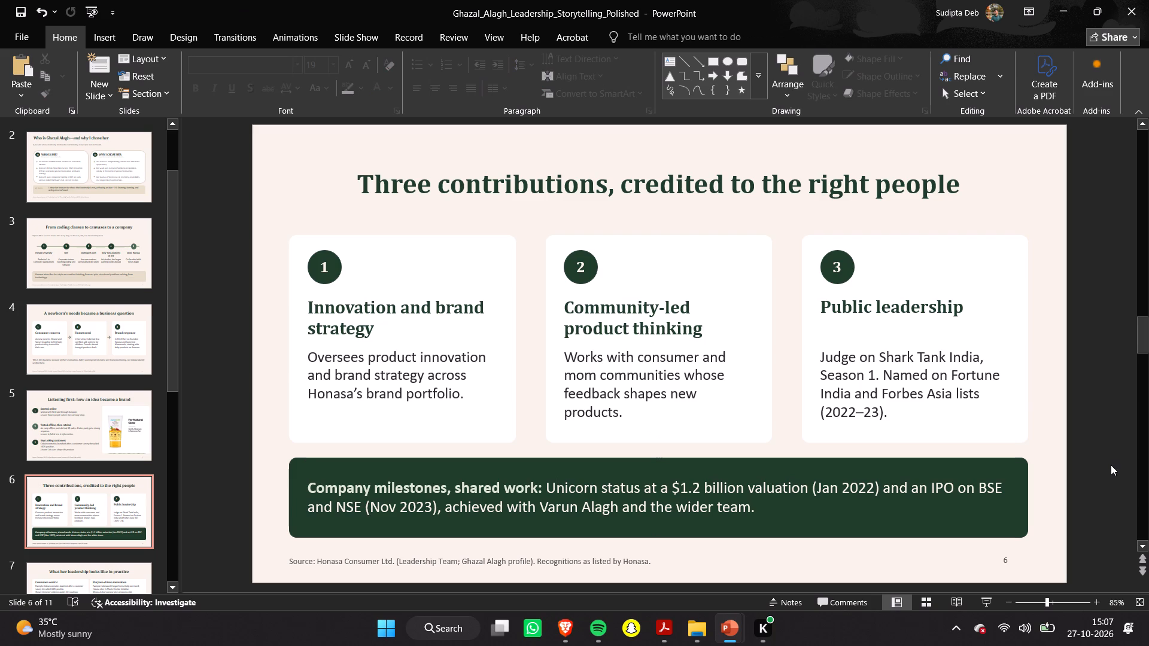
On slide 8, capitalise the first word after the colon in the three challenge boxes: "Little", "Team" and "An".
key(Right)
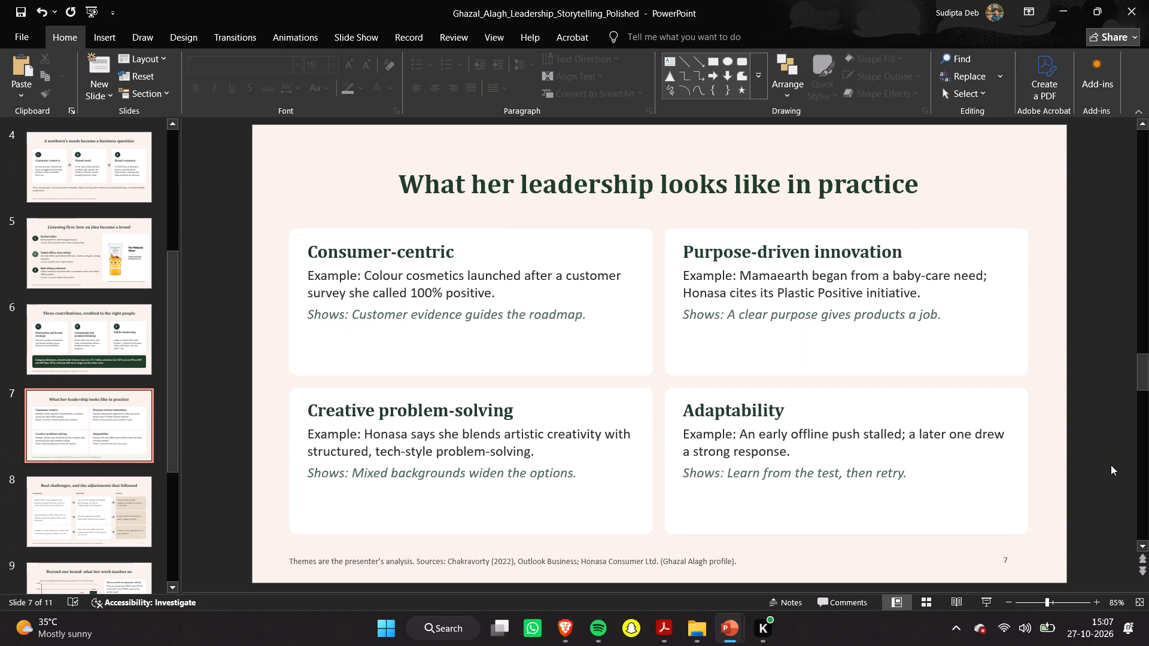
key(Right)
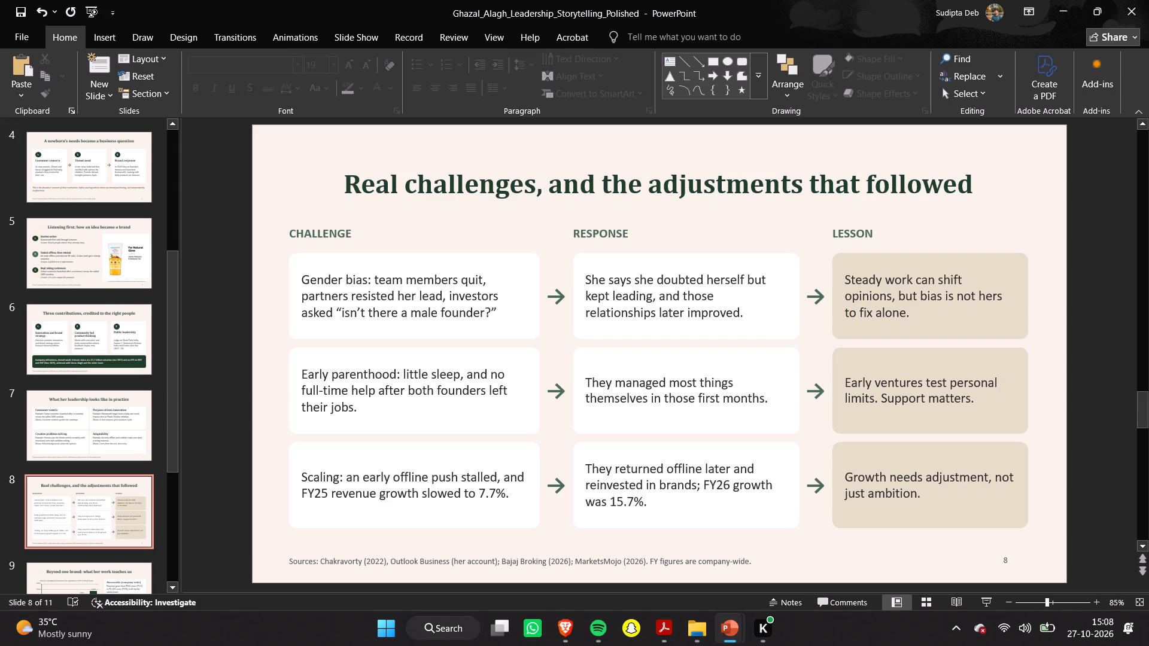
click(407, 378)
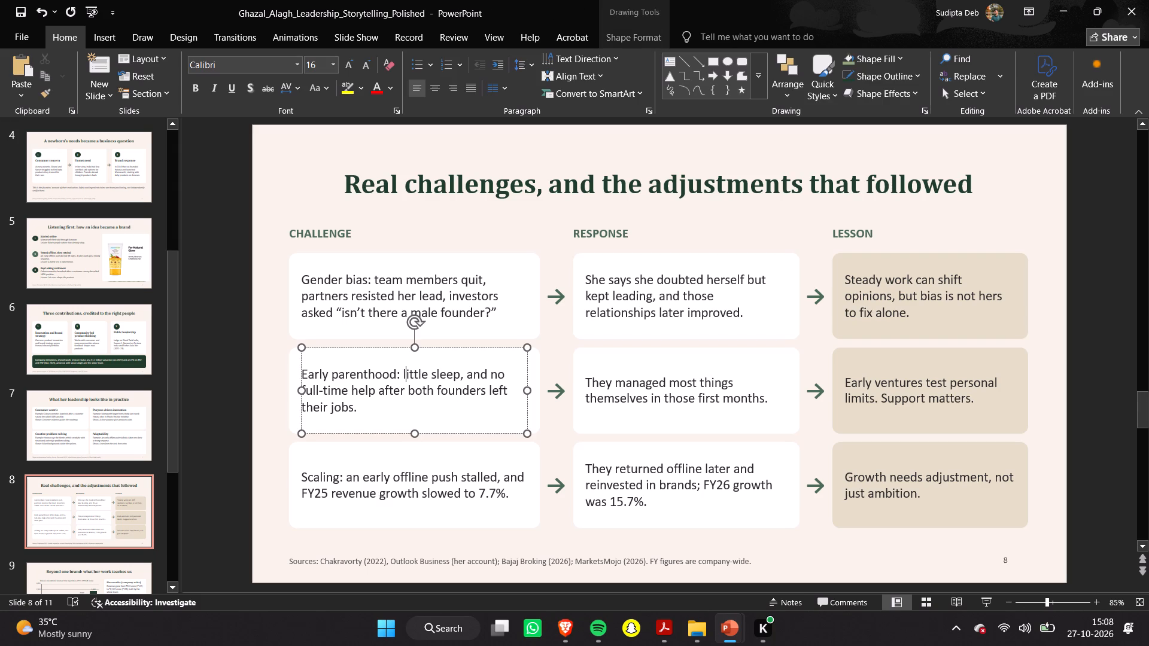
key(BackSpace)
key(BackSpace)
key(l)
click(380, 279)
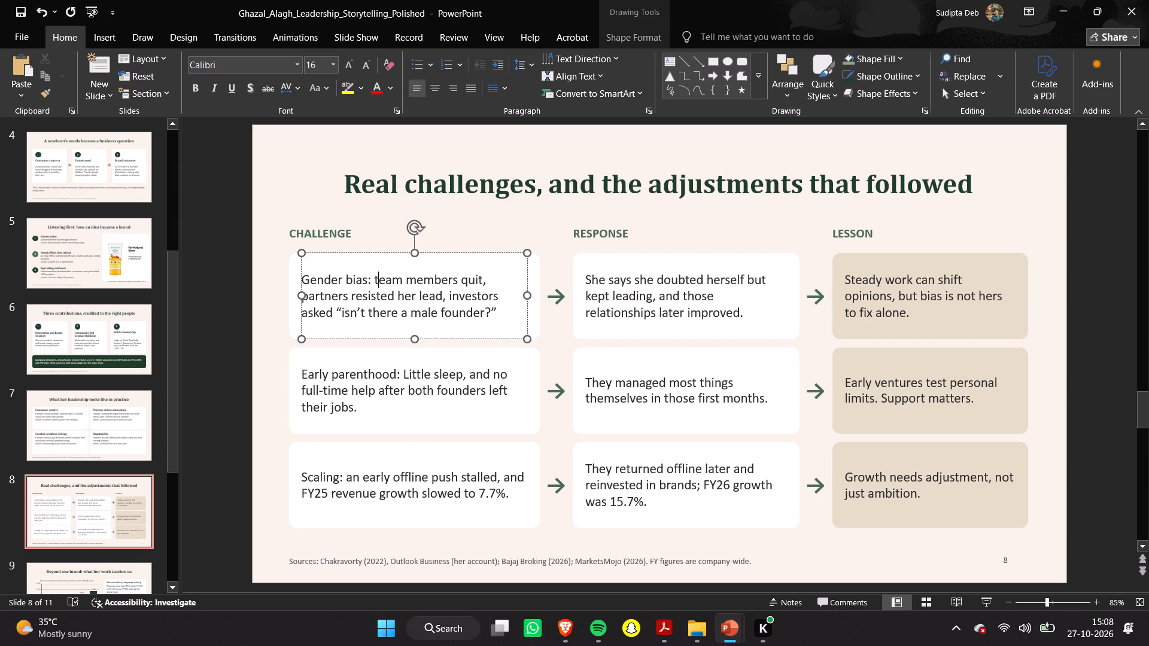
key(BackSpace)
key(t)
click(352, 481)
key(BackSpace)
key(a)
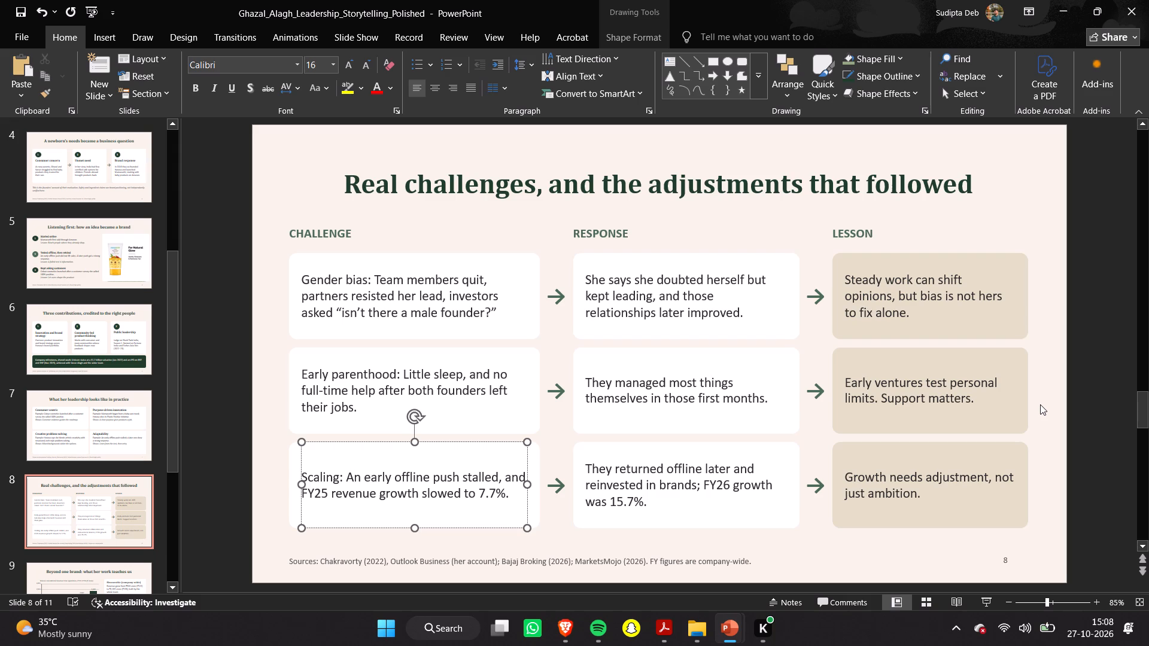
click(1118, 415)
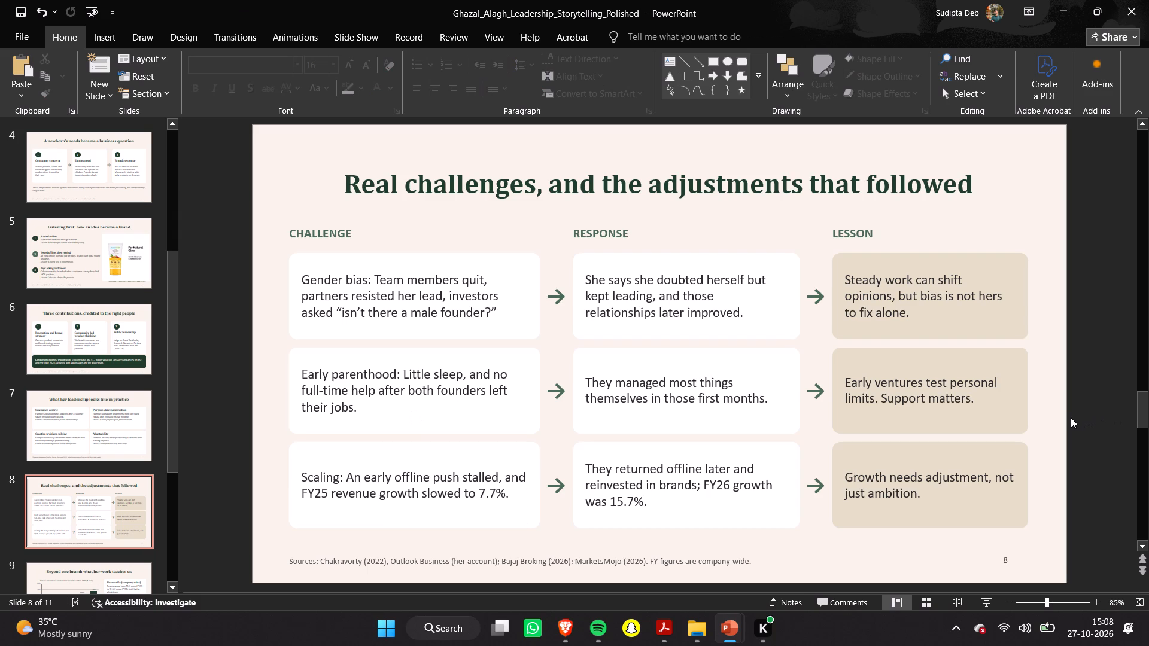
On slide 11, start a new line after the last entry in the reference list.
key(Right)
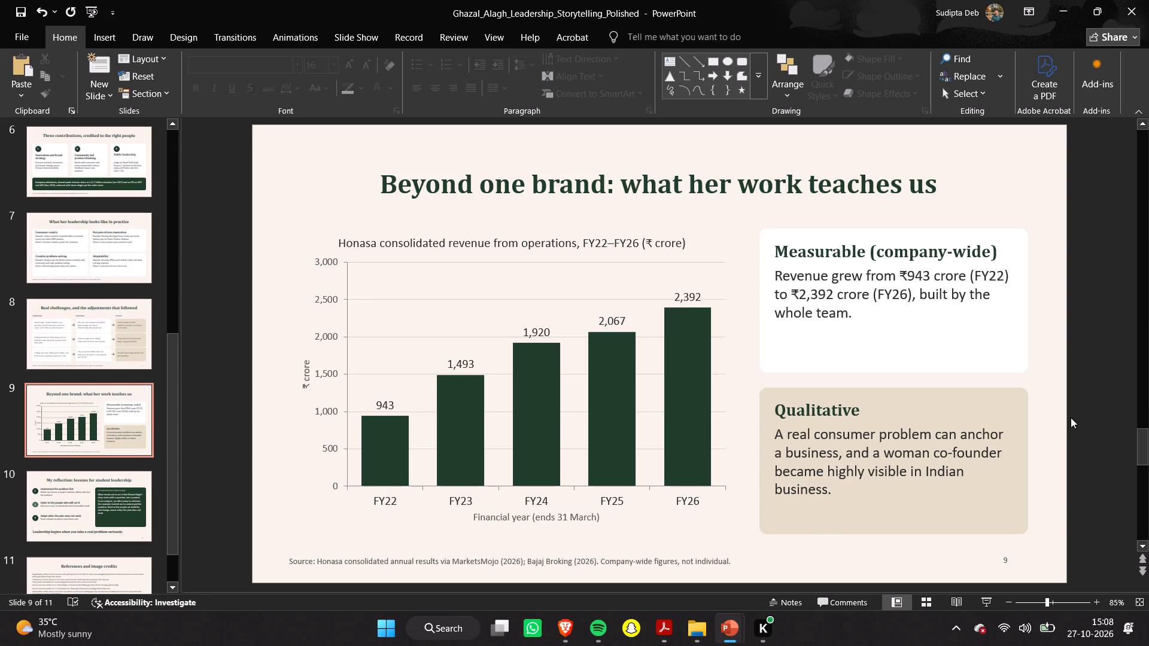
key(Down)
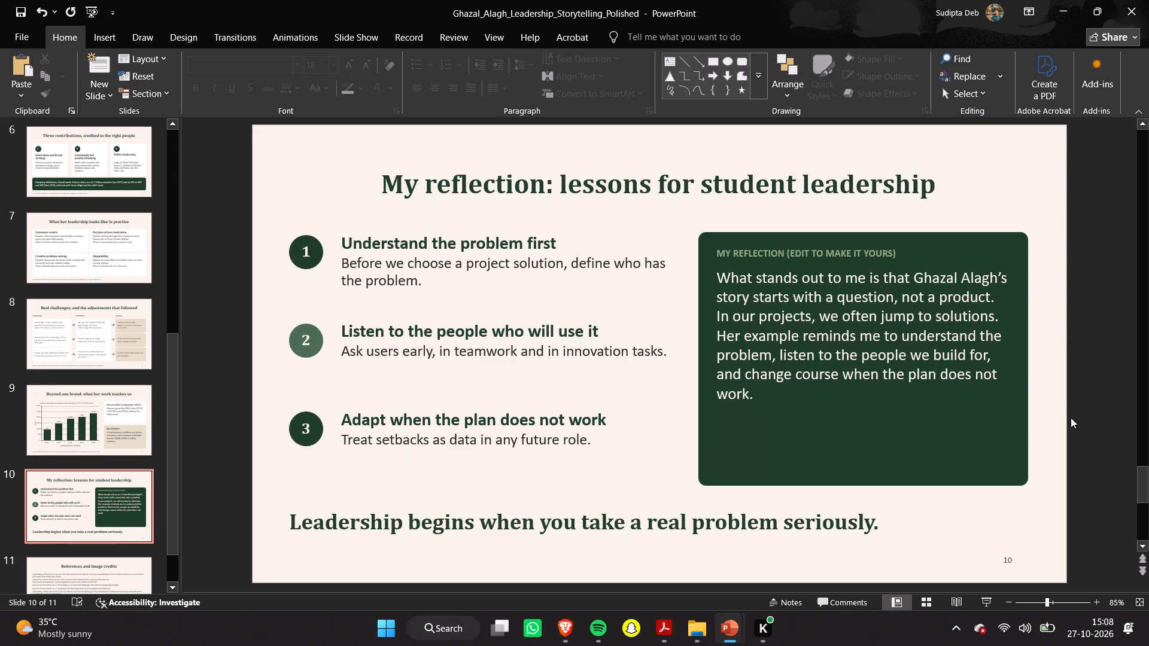
key(Down)
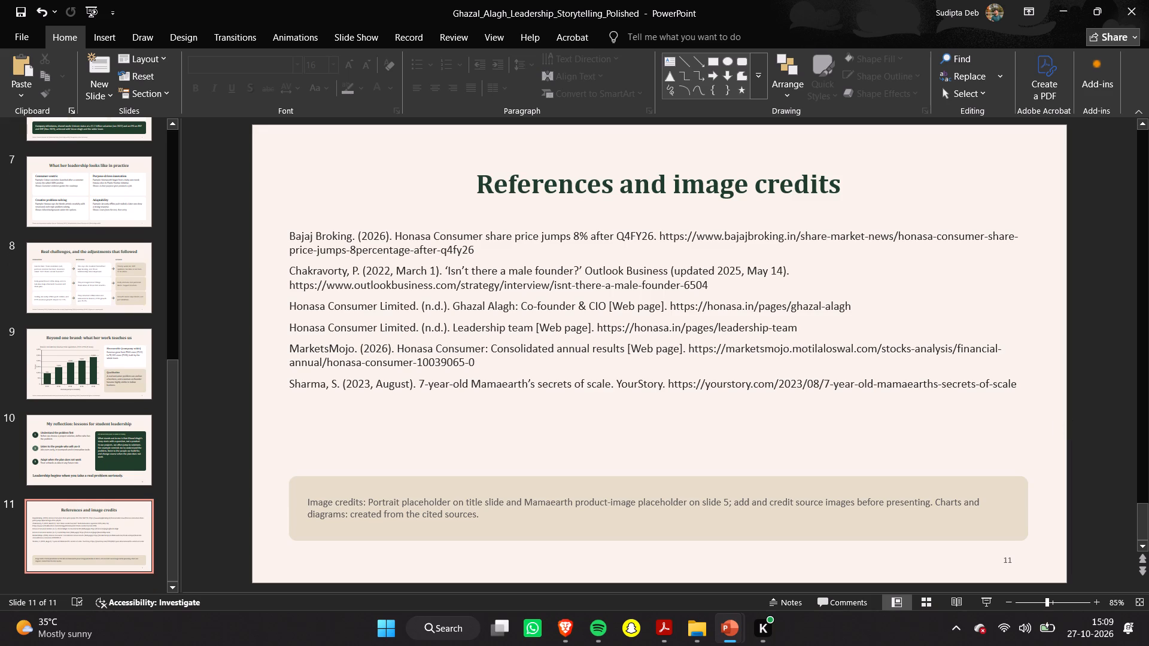
click(520, 405)
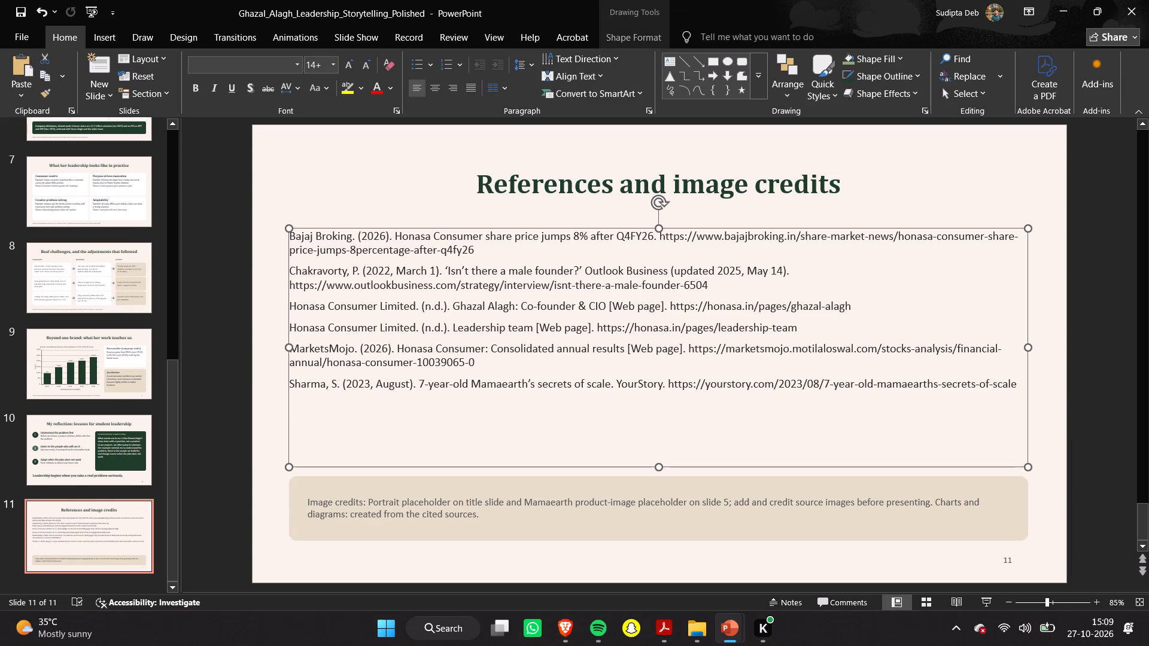
click(1017, 386)
key(Return)
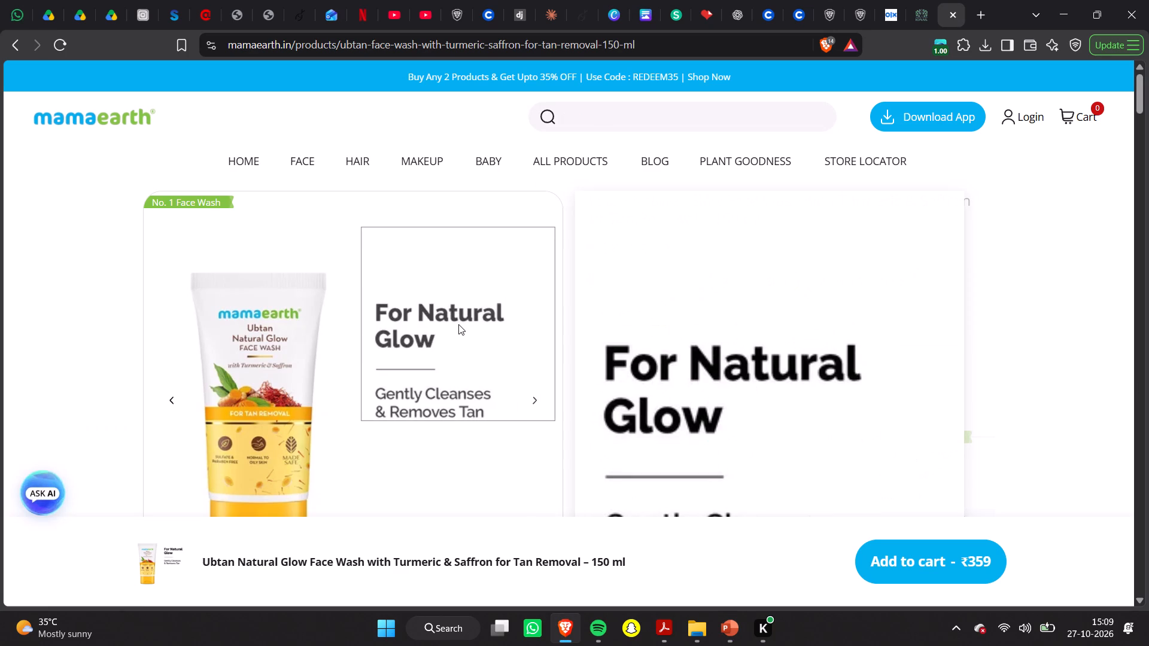
Switch to Brave and copy the web address of the Ubtan face wash product page.
right_click(458, 324)
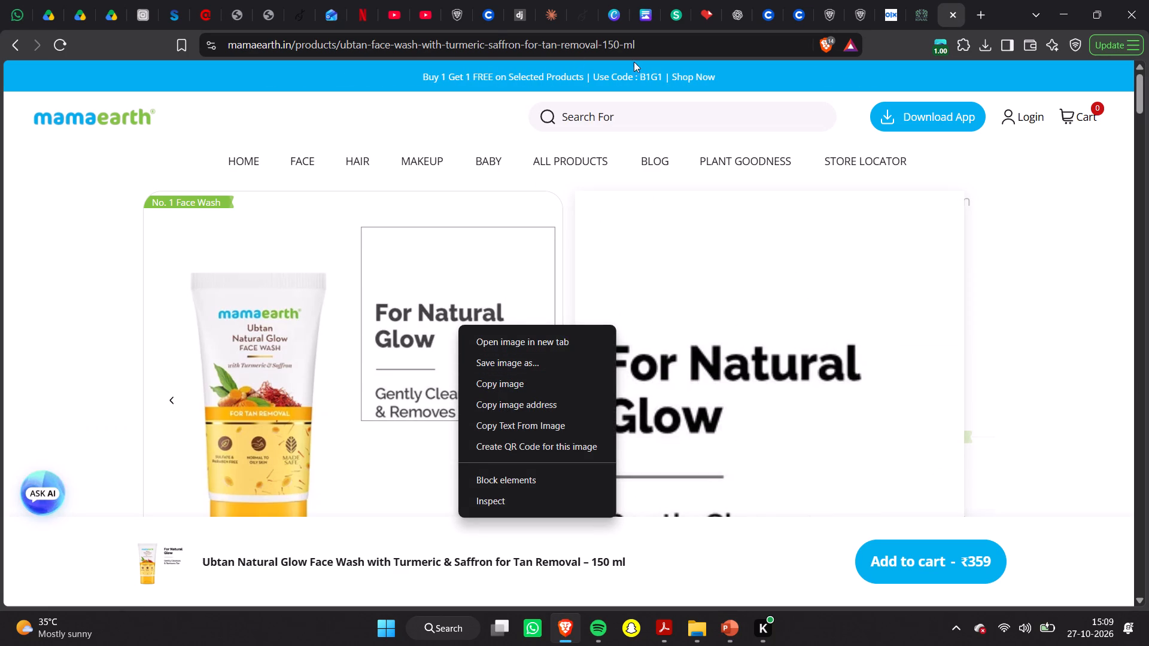
right_click(740, 38)
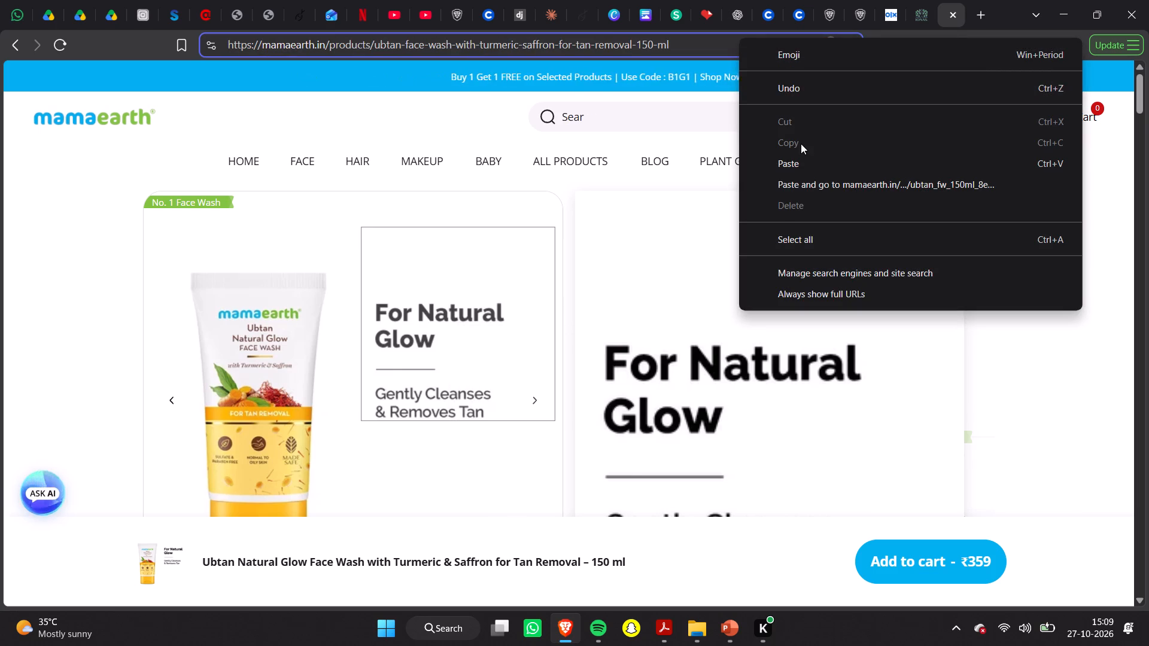
double_click(686, 42)
double_click(686, 42)
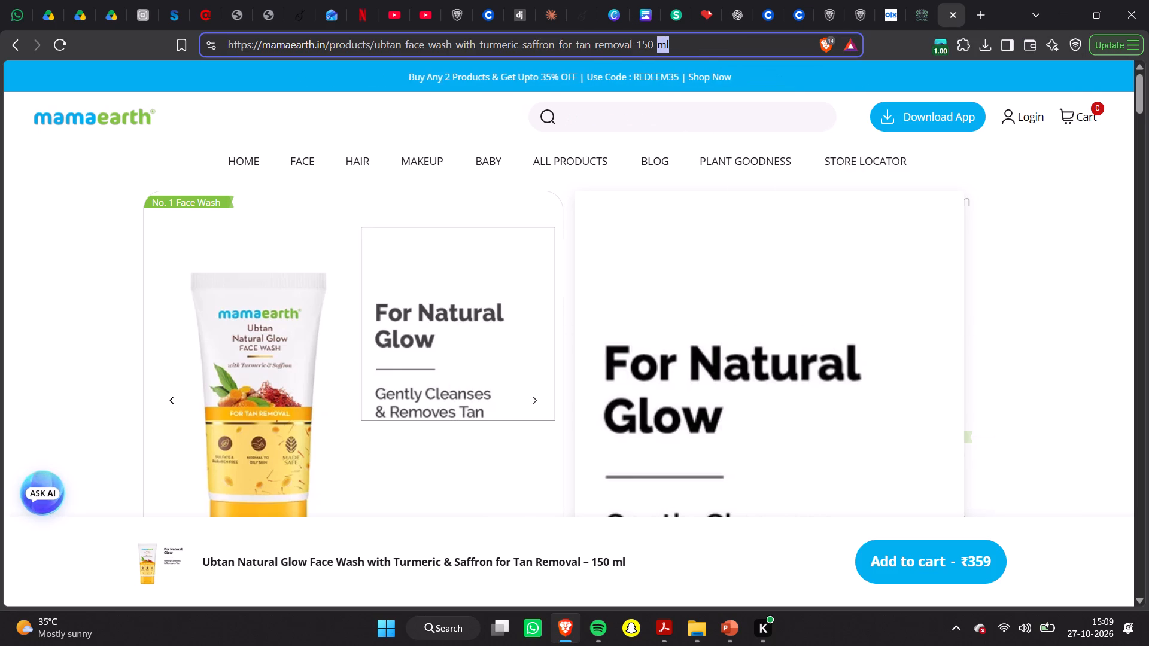
double_click(686, 42)
triple_click(686, 42)
click(686, 42)
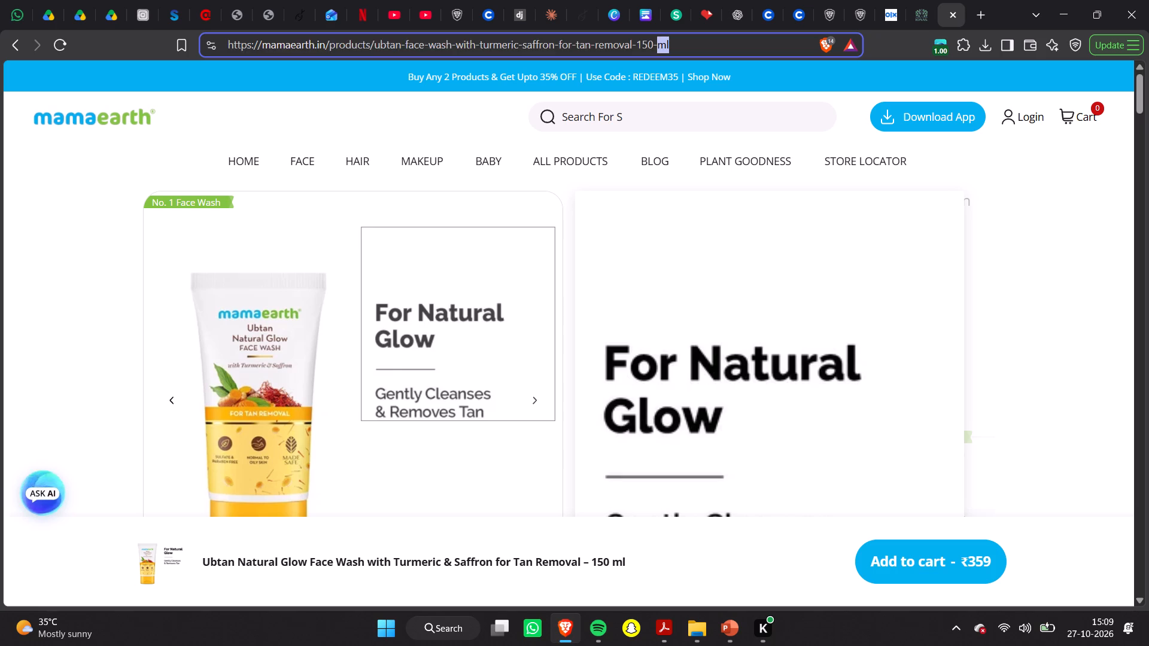
double_click(686, 42)
click(686, 42)
key(ctrl+v)
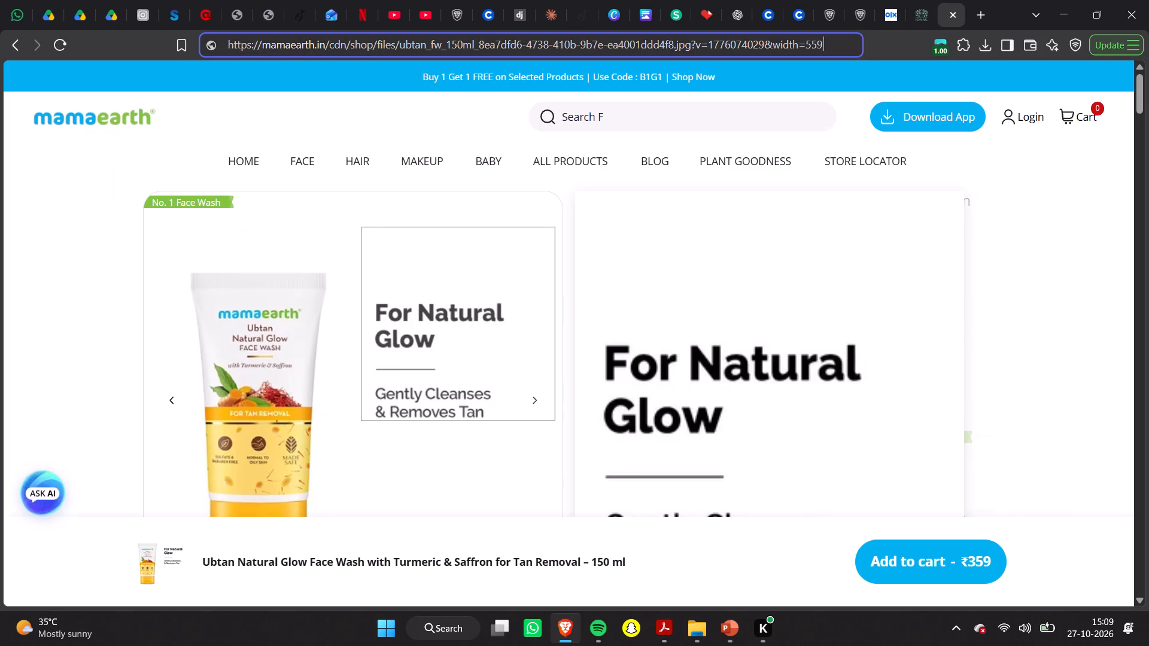
key(ctrl+z)
key(ctrl+c)
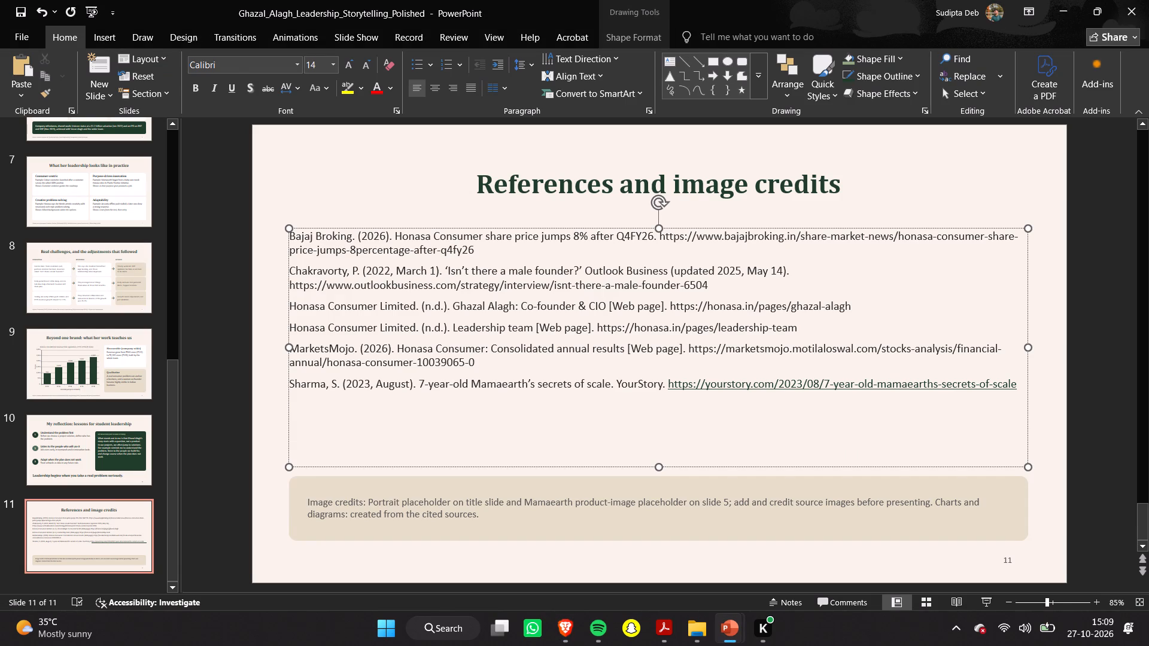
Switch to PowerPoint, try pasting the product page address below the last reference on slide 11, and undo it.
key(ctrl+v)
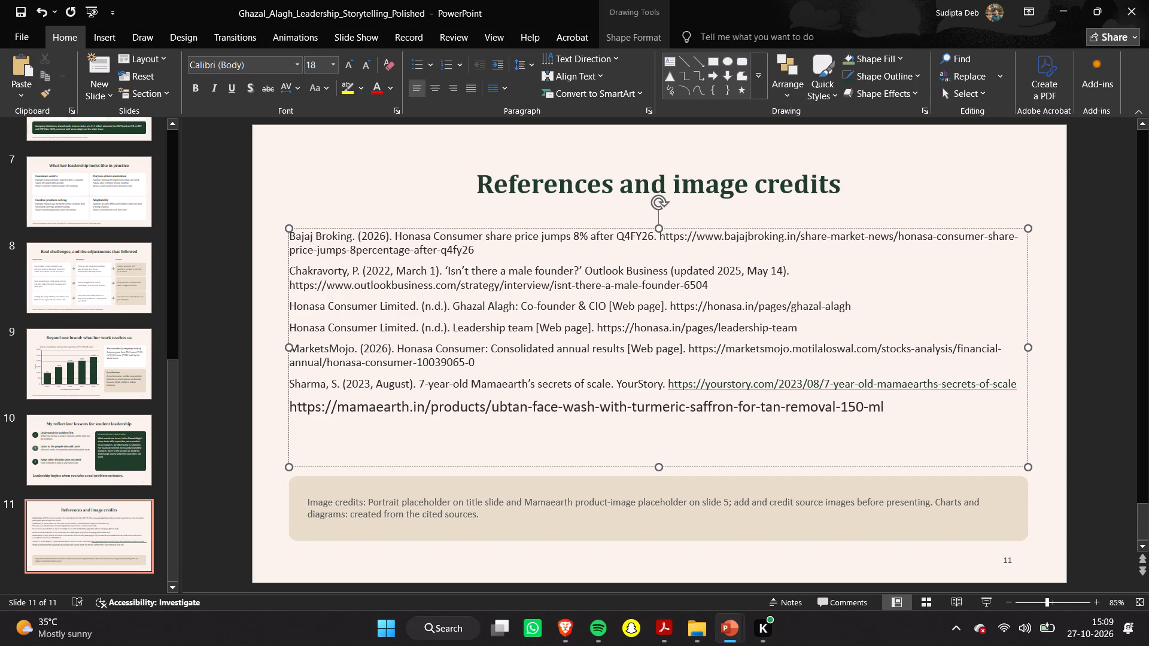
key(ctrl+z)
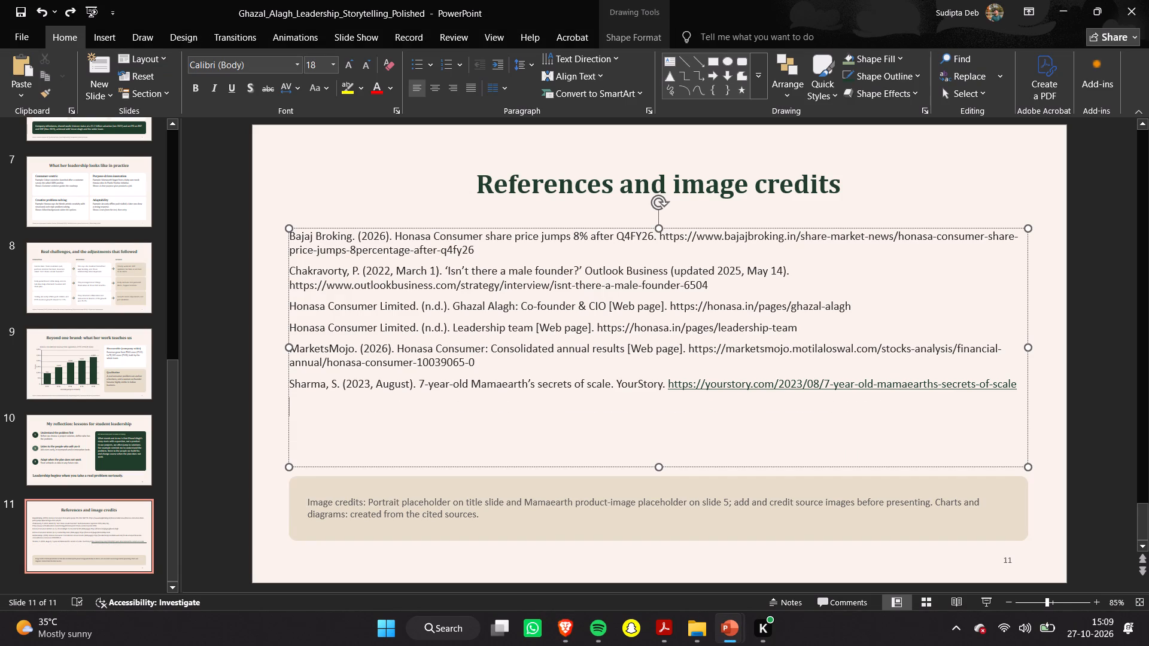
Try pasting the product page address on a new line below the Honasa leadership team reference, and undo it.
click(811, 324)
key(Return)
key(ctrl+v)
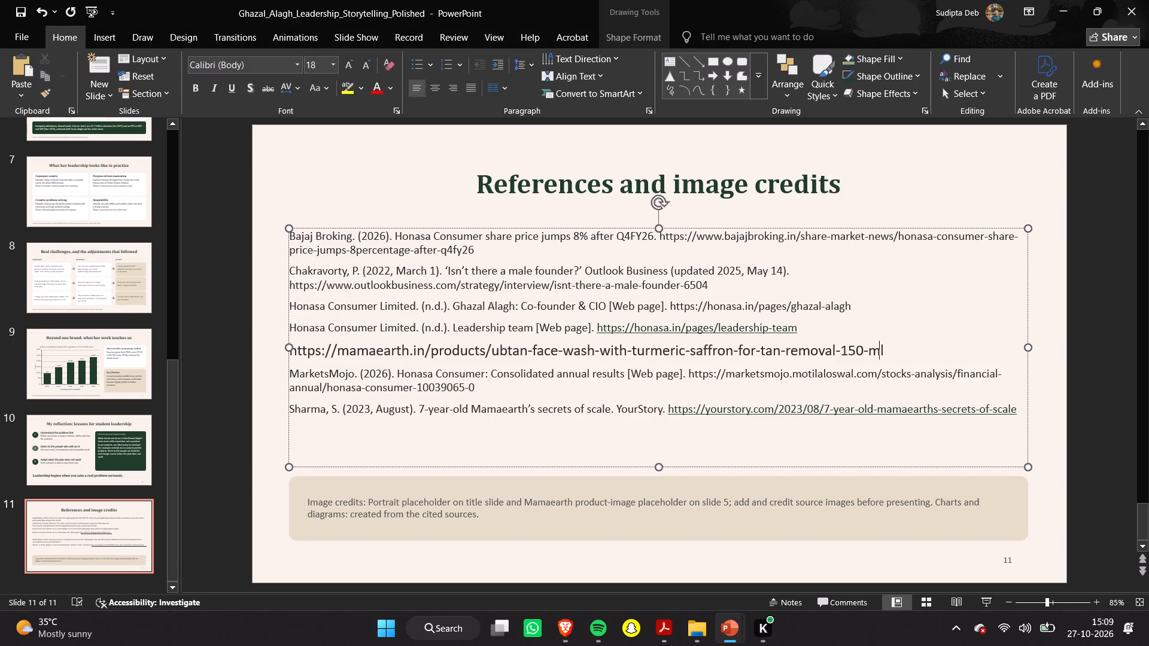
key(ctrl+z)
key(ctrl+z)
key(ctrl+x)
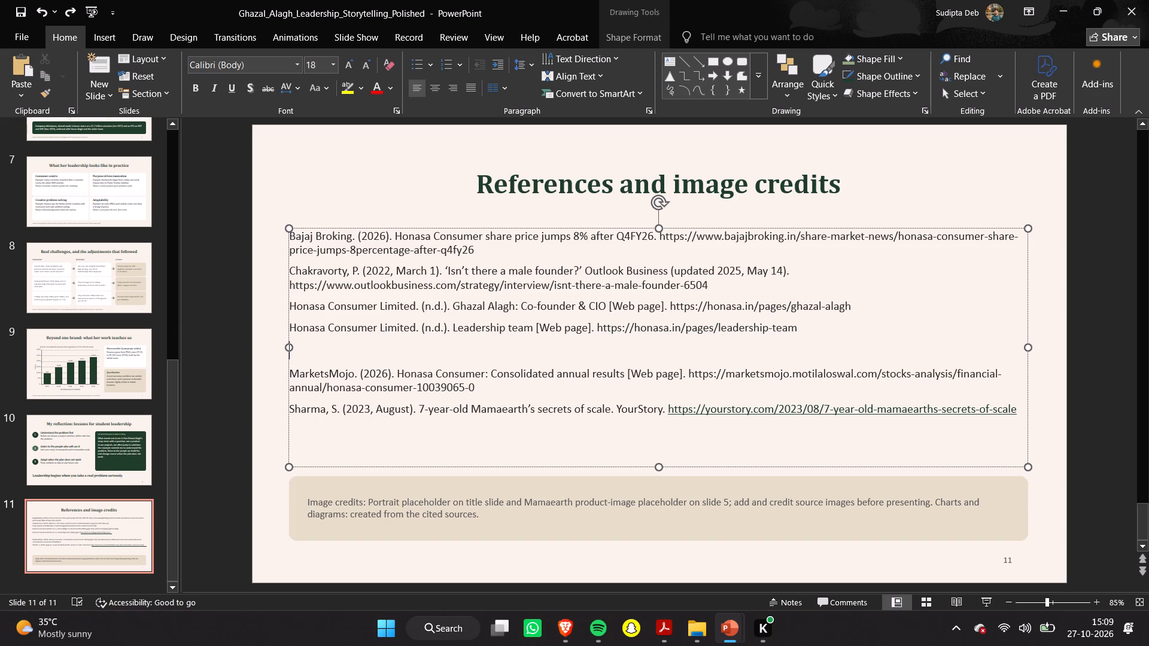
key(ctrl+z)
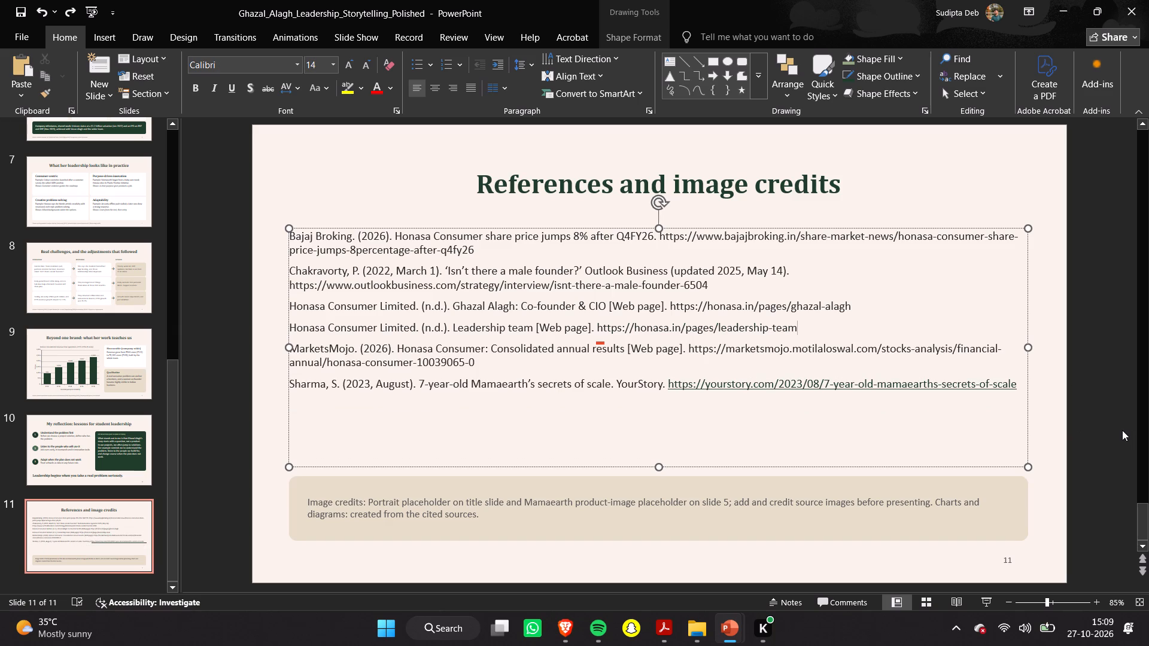
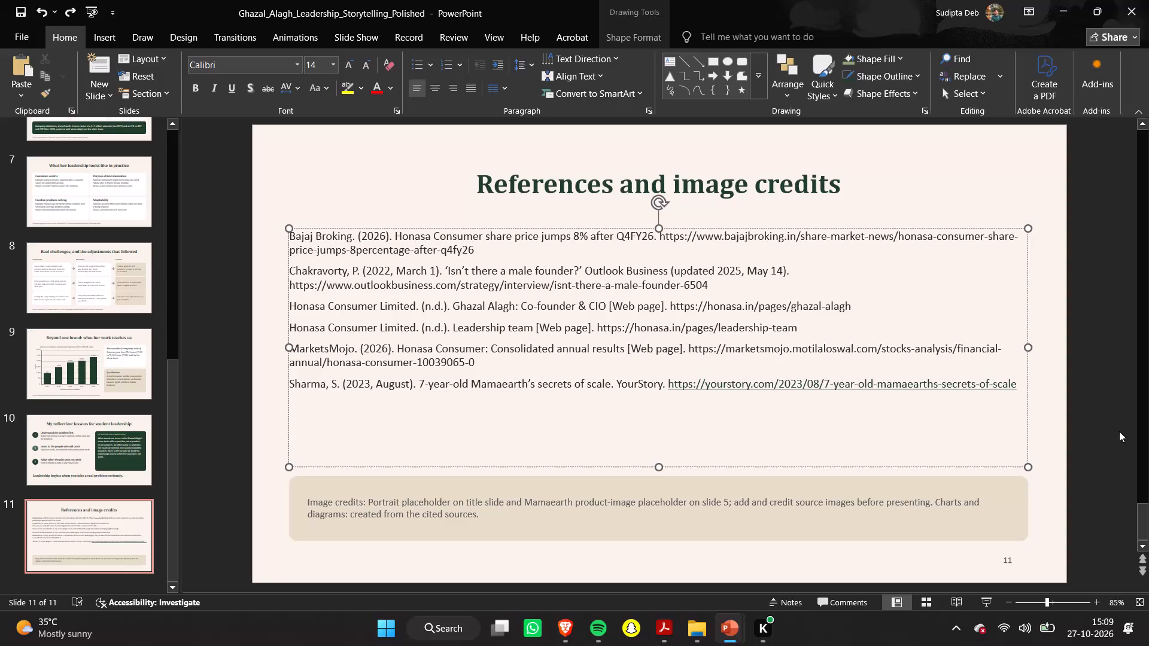
Replace the image credits note below the reference list on slide 11 with THANK YOU.
key(Right)
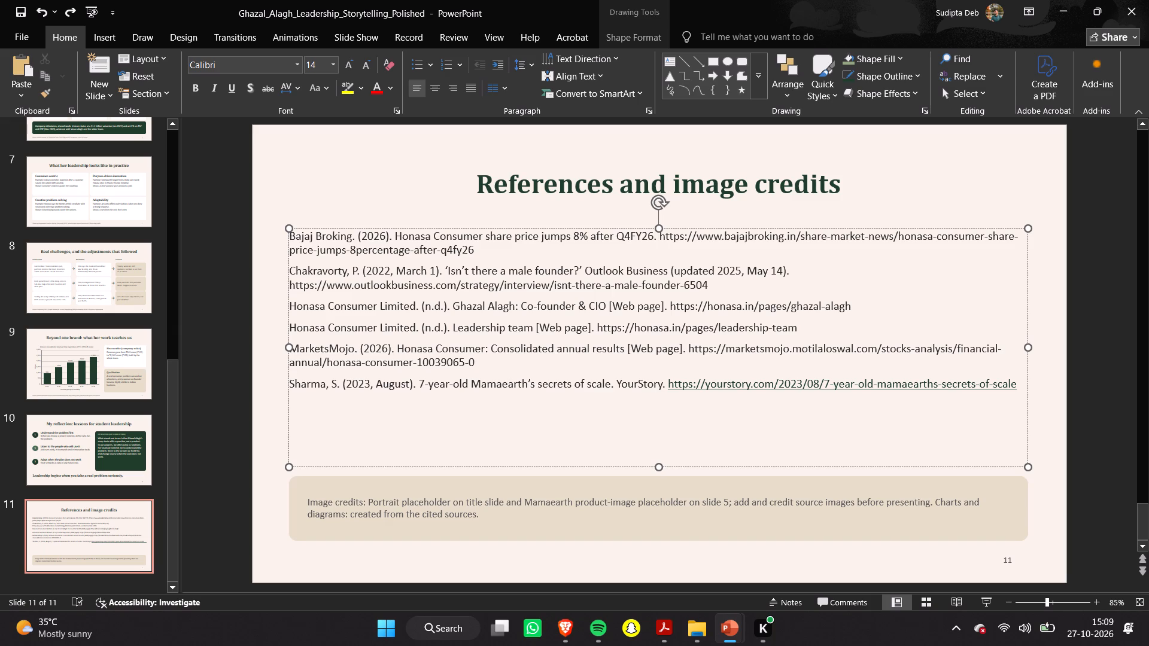
click(515, 502)
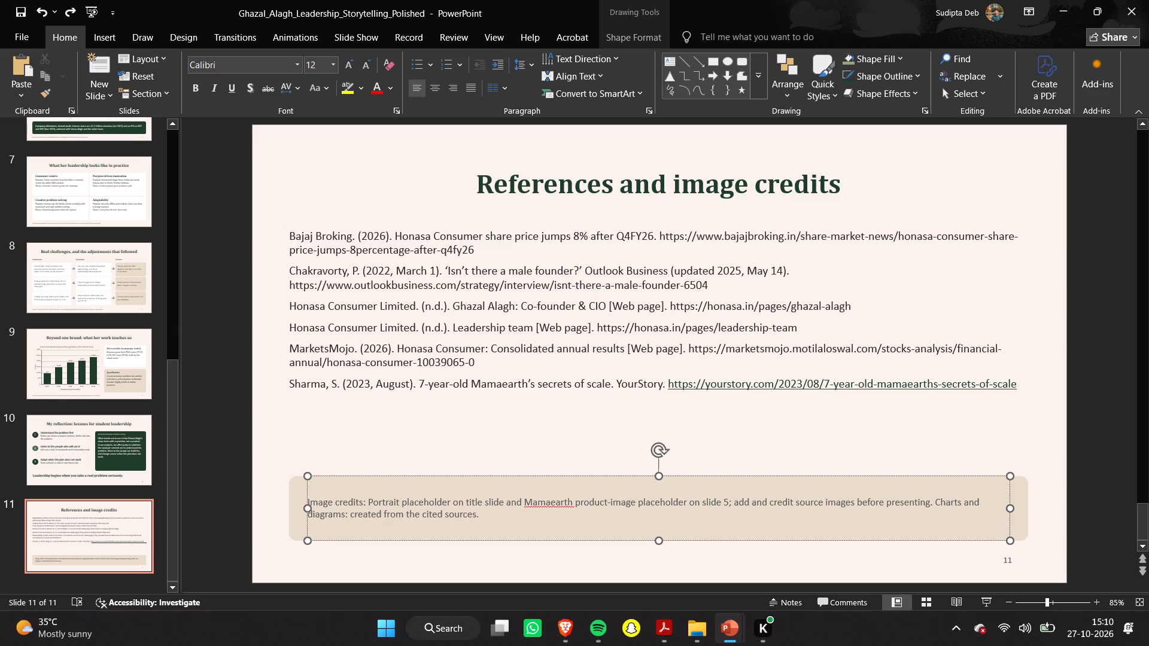
key(ctrl+a)
key(ctrl+t)
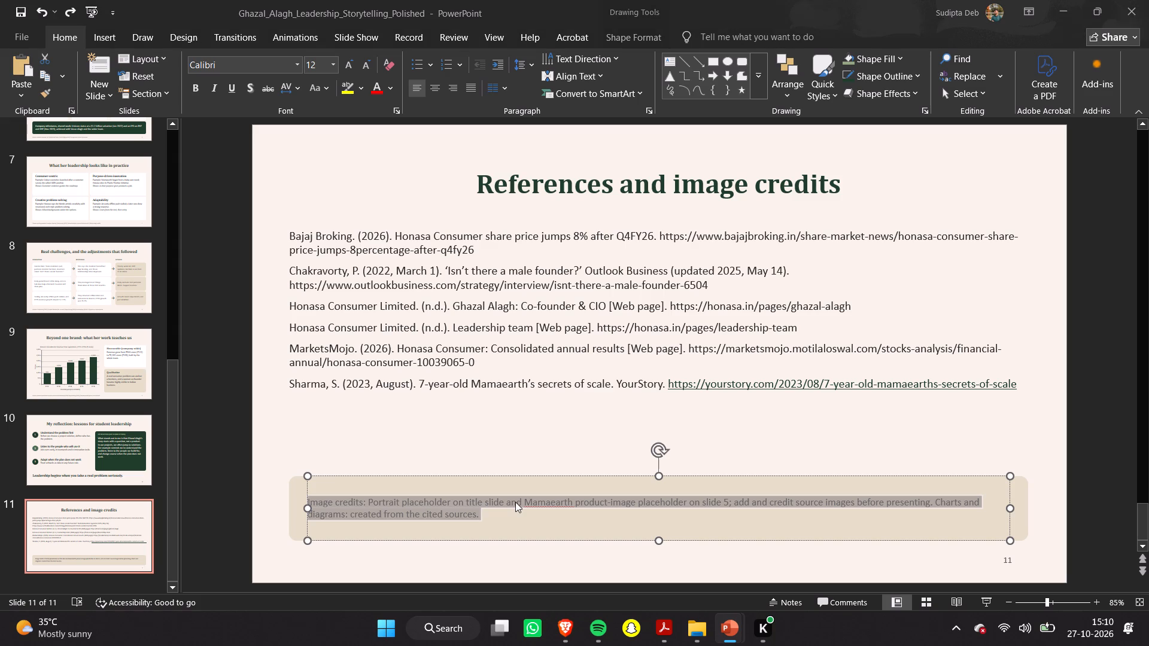
key(Escape)
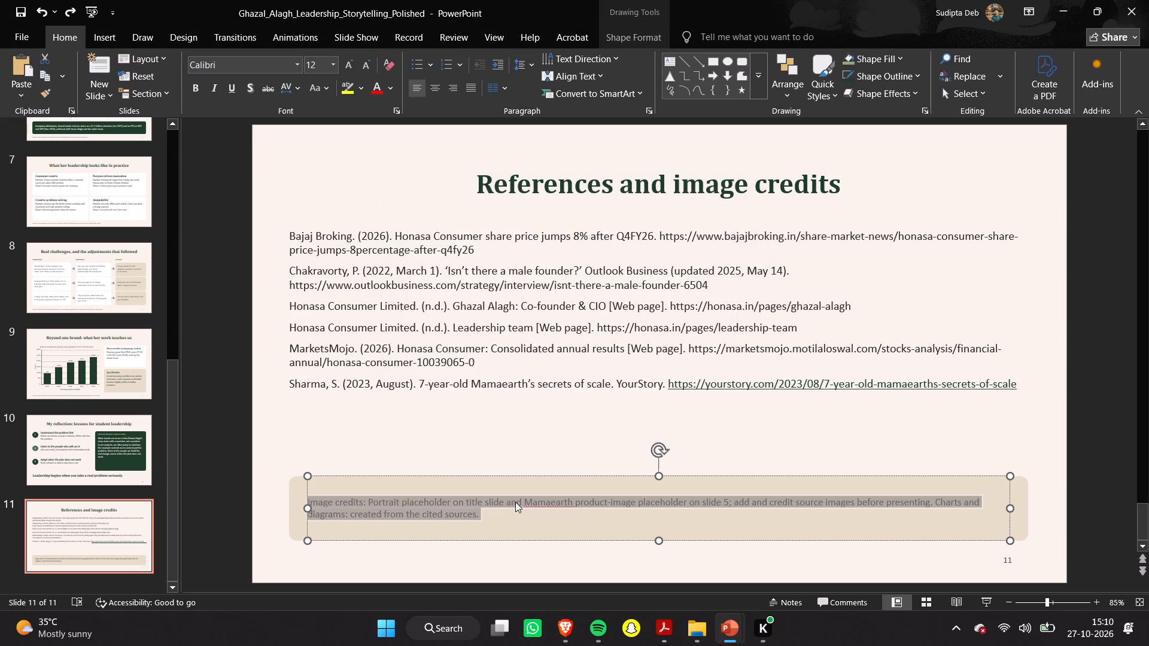
key(BackSpace)
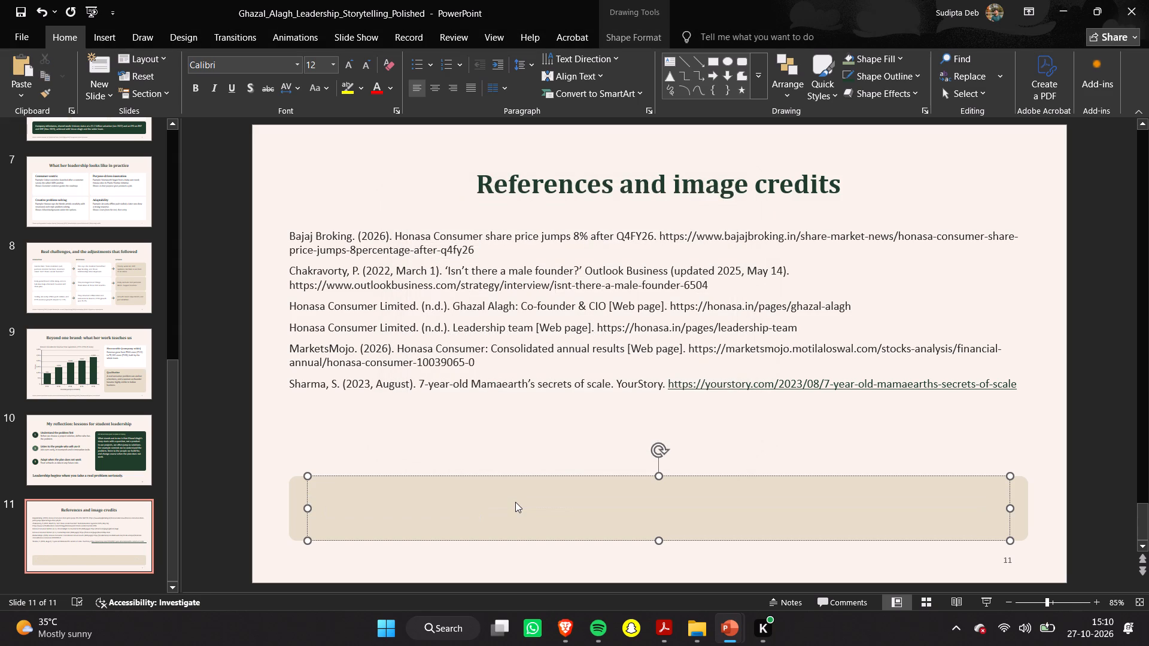
text(THAML)
key(BackSpace)
key(BackSpace)
key(BackSpace)
key(BackSpace)
key(BackSpace)
key(BackSpace)
text(THANK YOU)
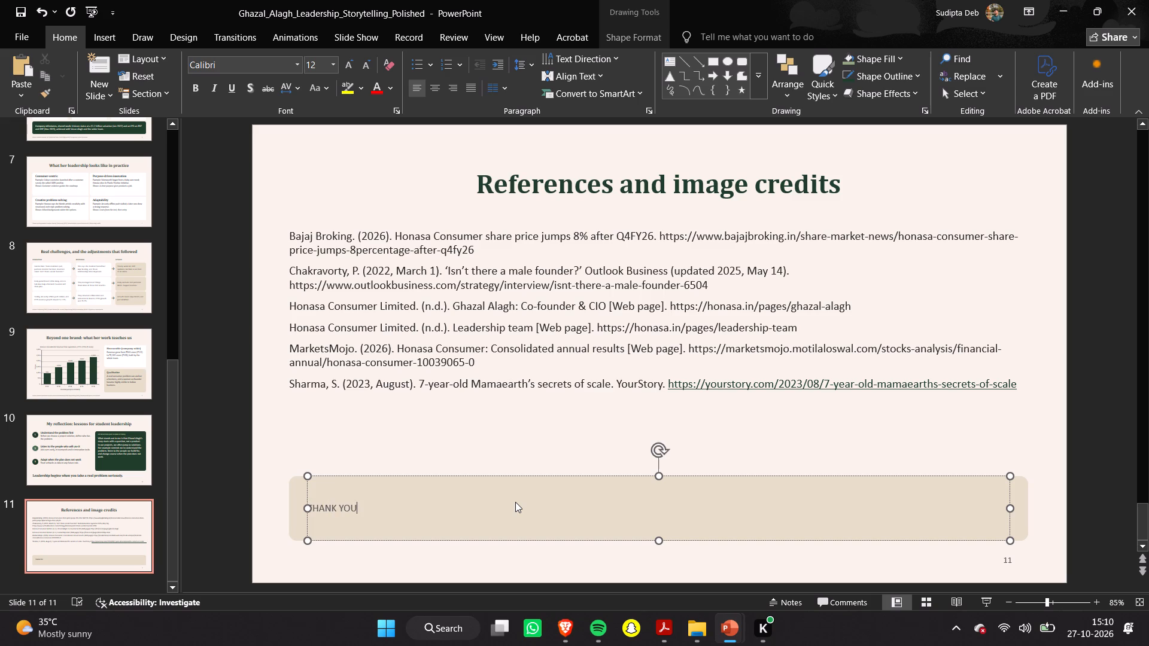
Format the THANK YOU text as bold, centred and 28 pt.
double_click(515, 502)
key(ctrl+a)
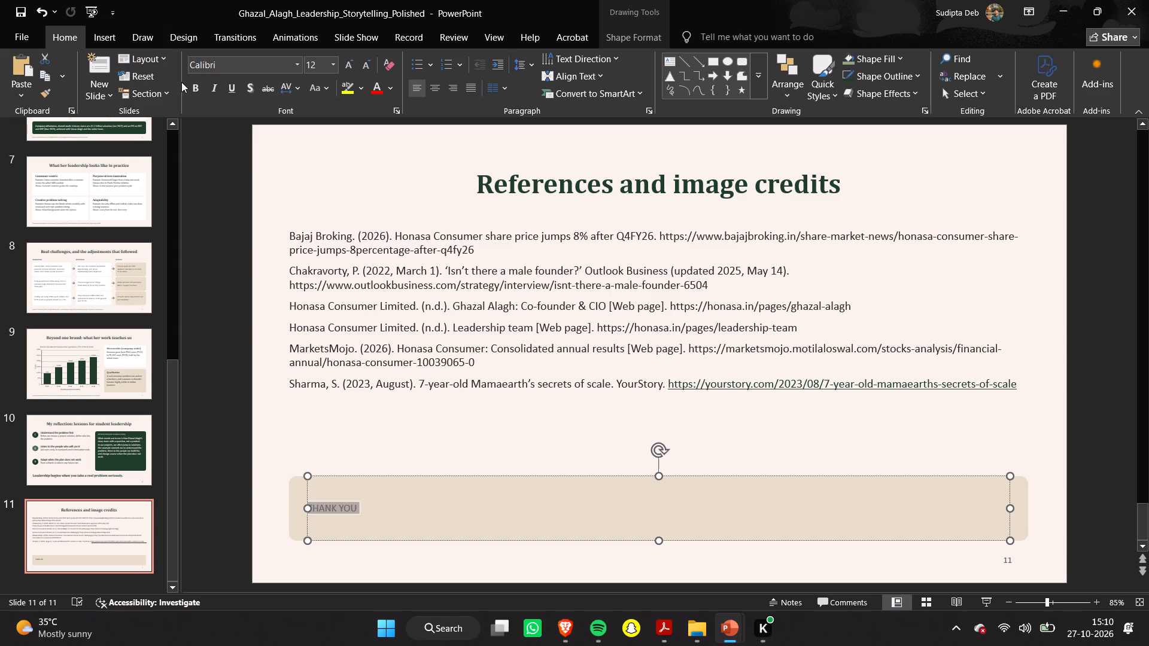
click(196, 92)
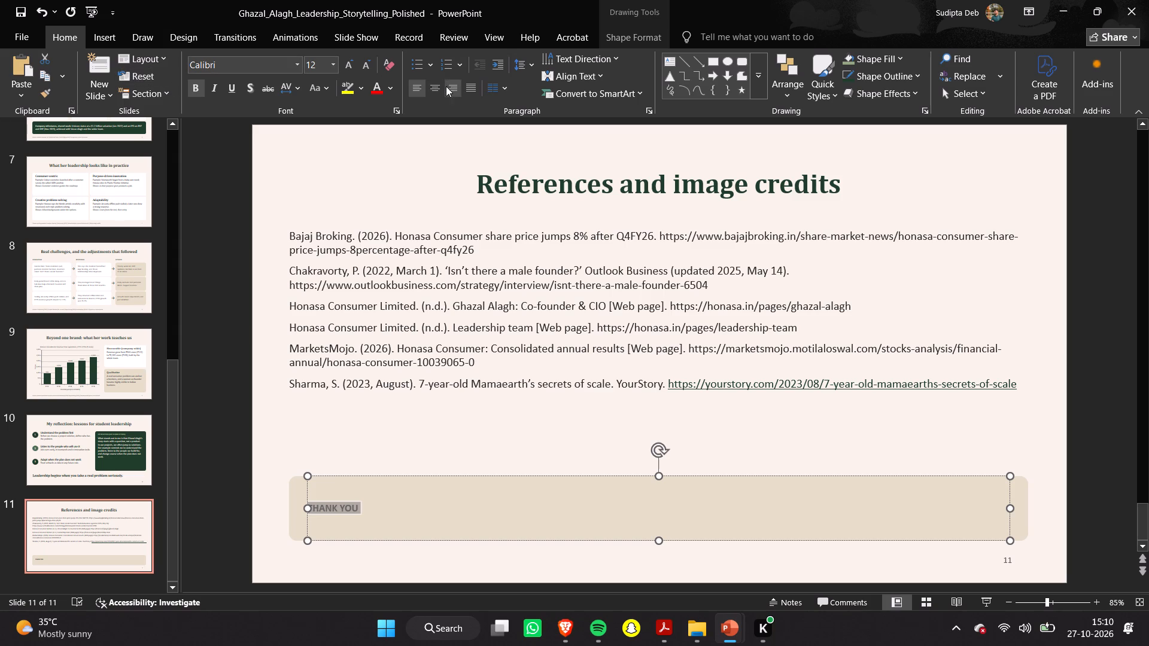
click(438, 86)
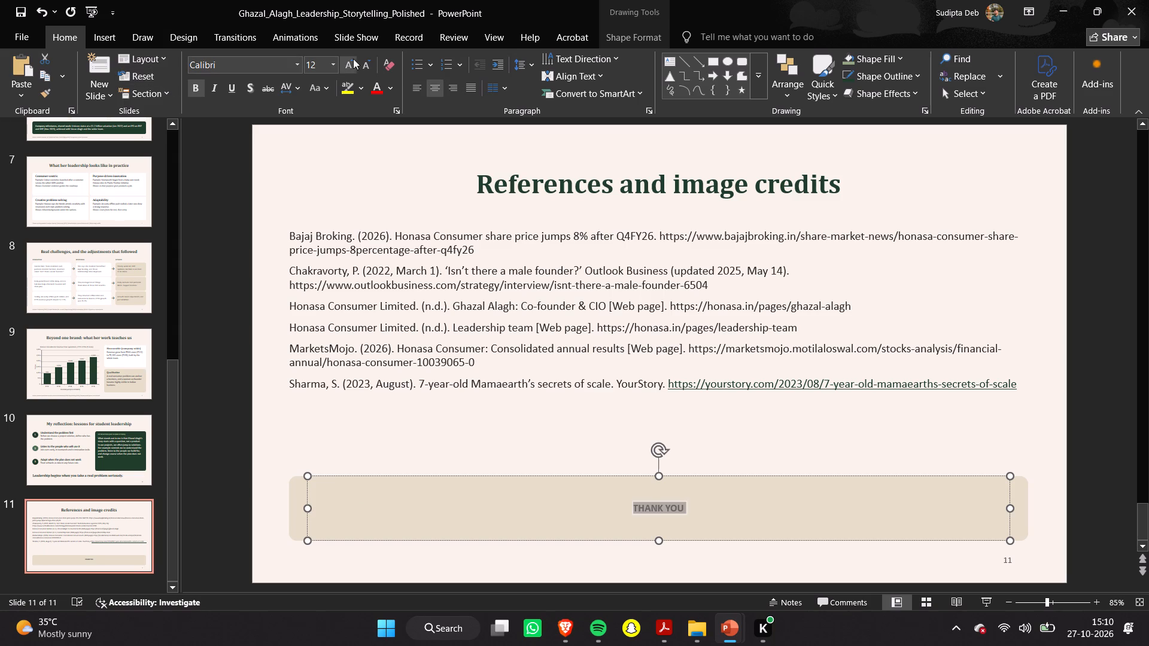
triple_click(352, 66)
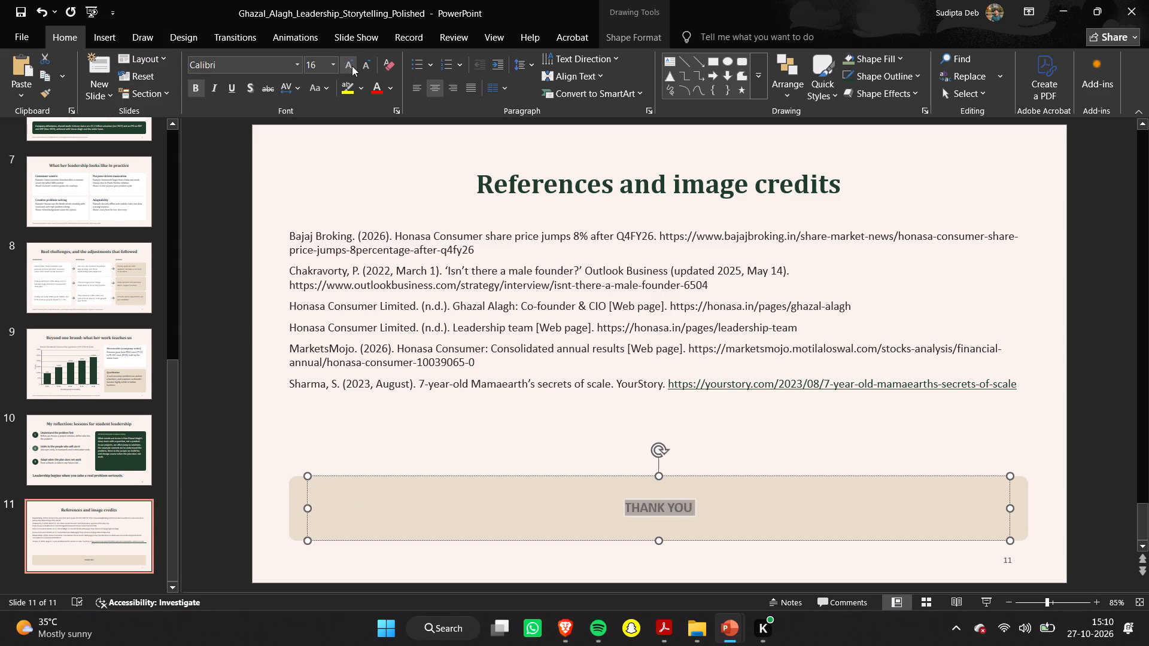
click(352, 66)
double_click(351, 64)
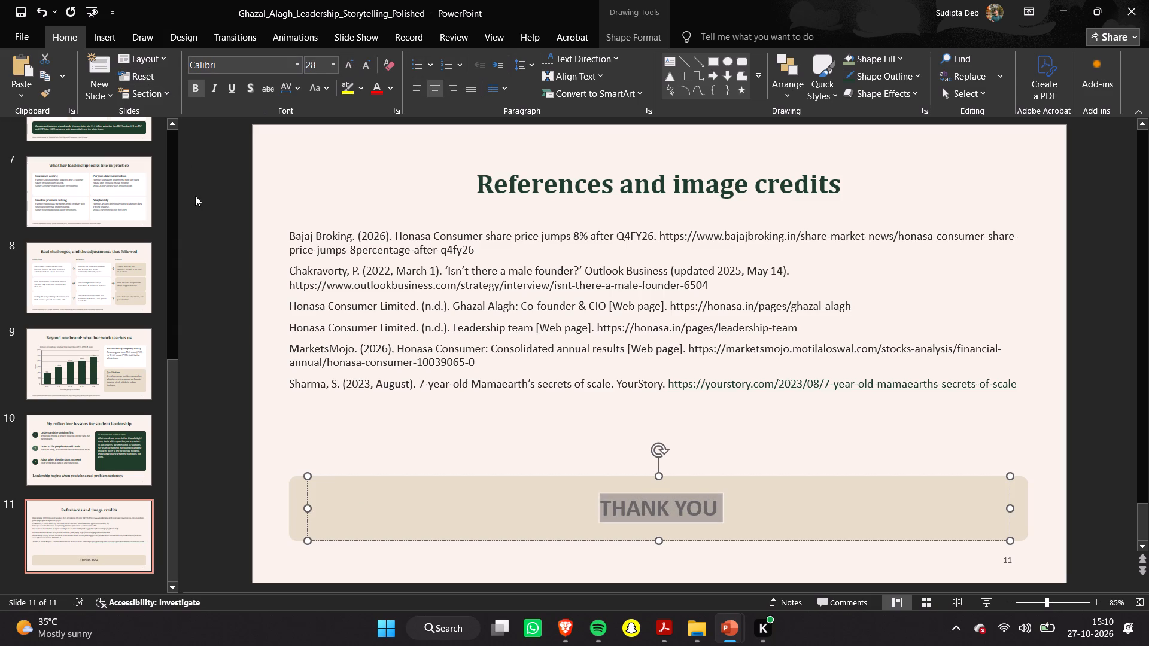
click(215, 201)
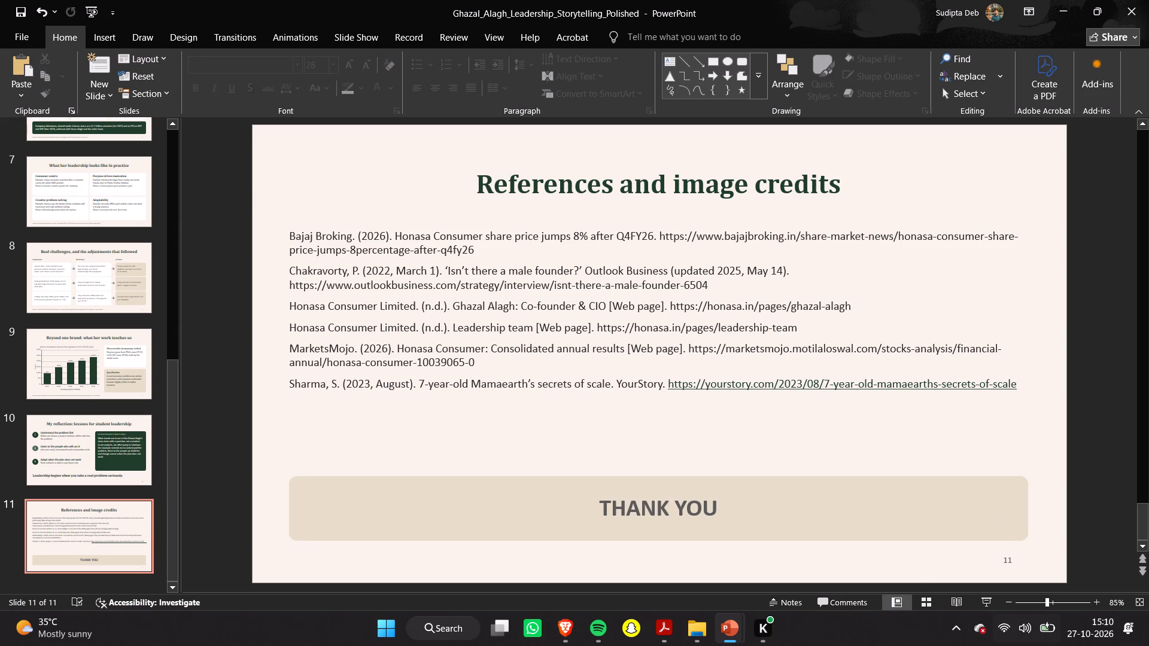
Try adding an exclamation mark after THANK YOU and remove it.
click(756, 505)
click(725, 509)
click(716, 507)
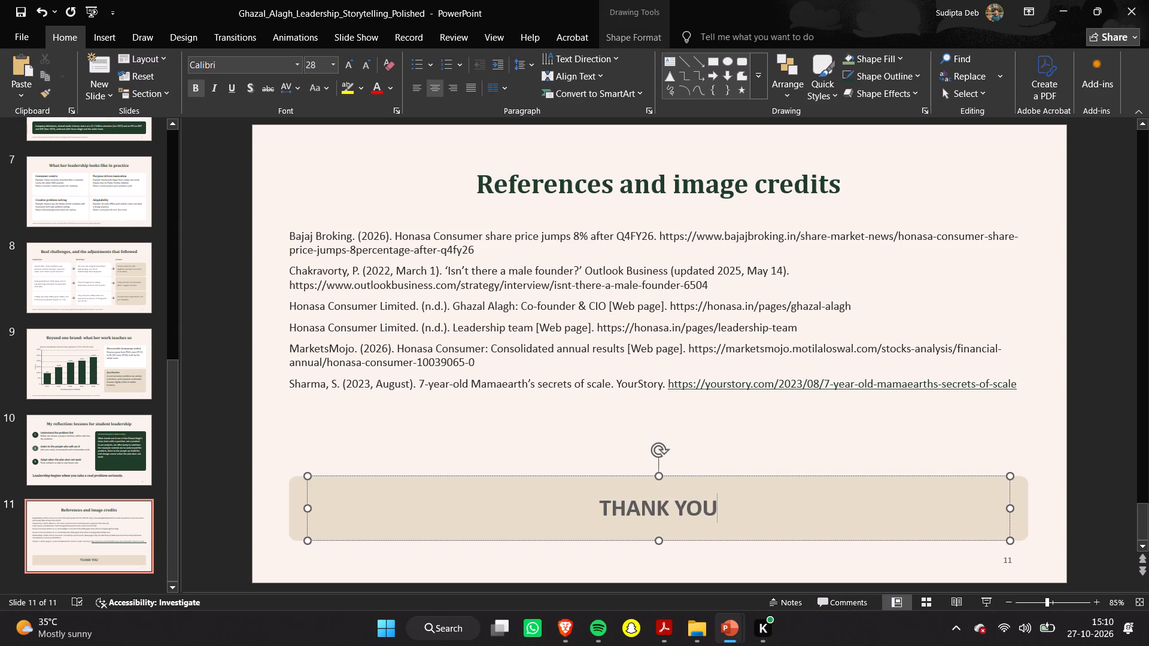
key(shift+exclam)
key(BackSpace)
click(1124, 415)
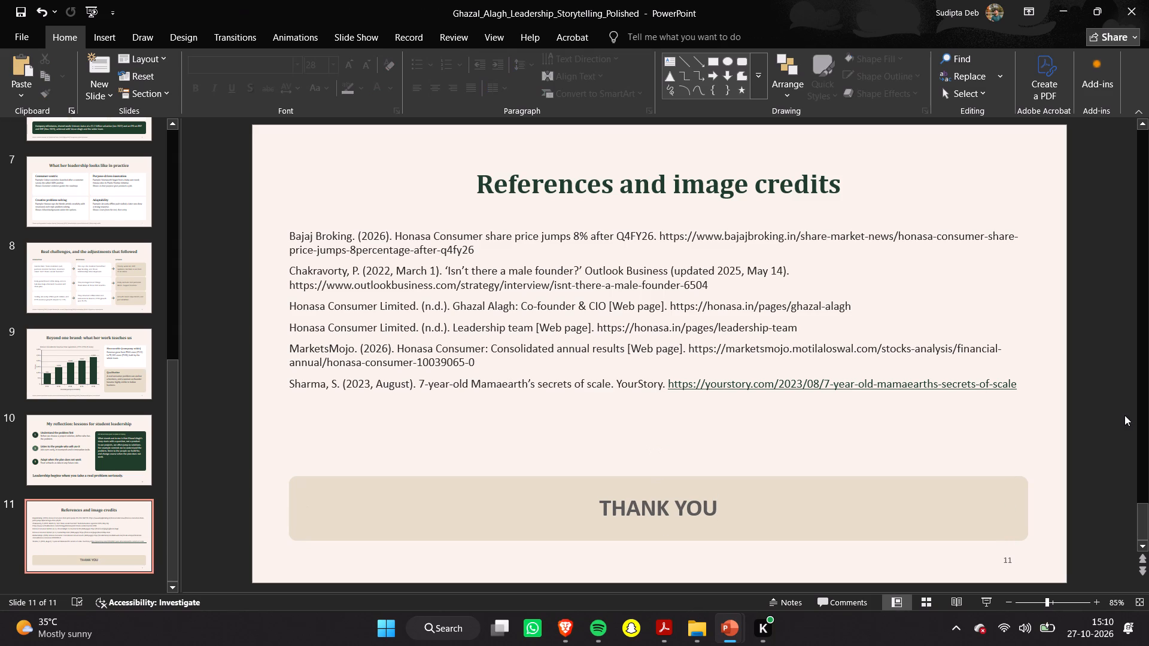
Review the slides in reverse order from slide 11 back to the title slide.
scroll(1124, 415, down, 3)
scroll(1124, 415, up, 1)
scroll(1124, 415, down, 2)
key(Left)
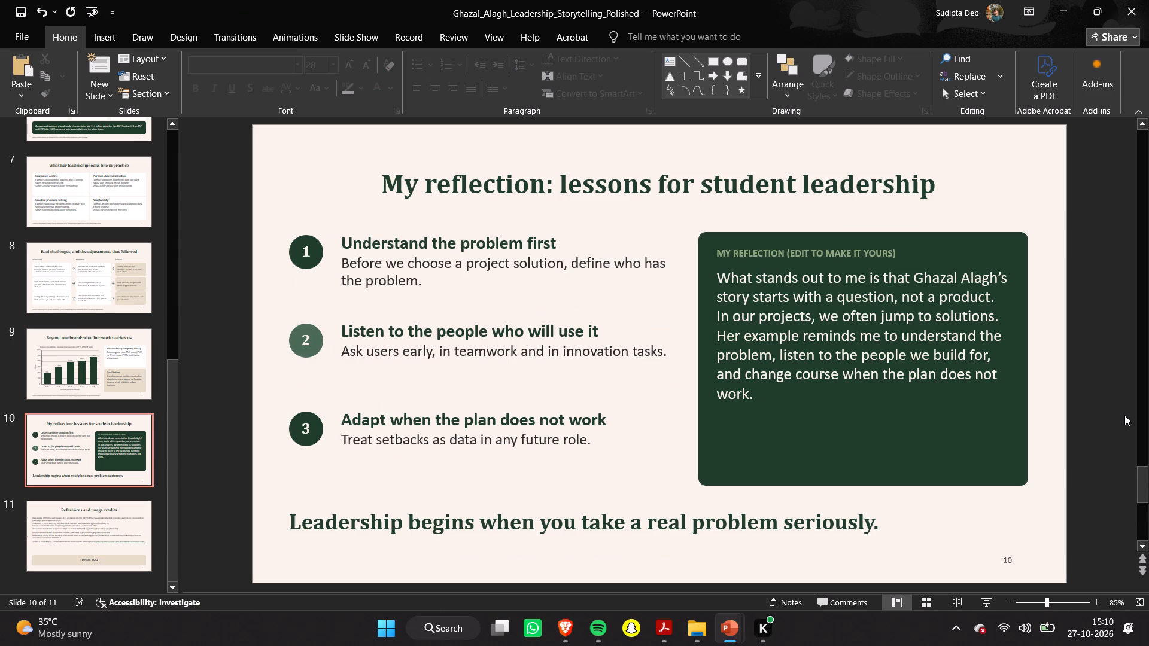
key(Left)
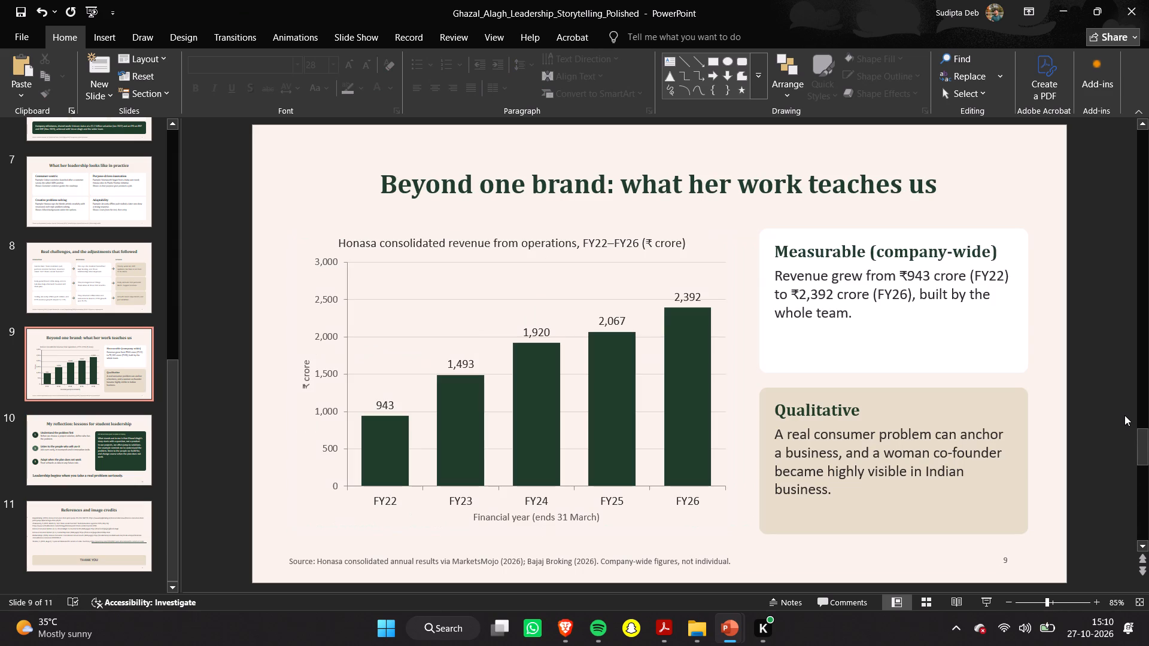
key(Left)
key(Left)
key(Left)
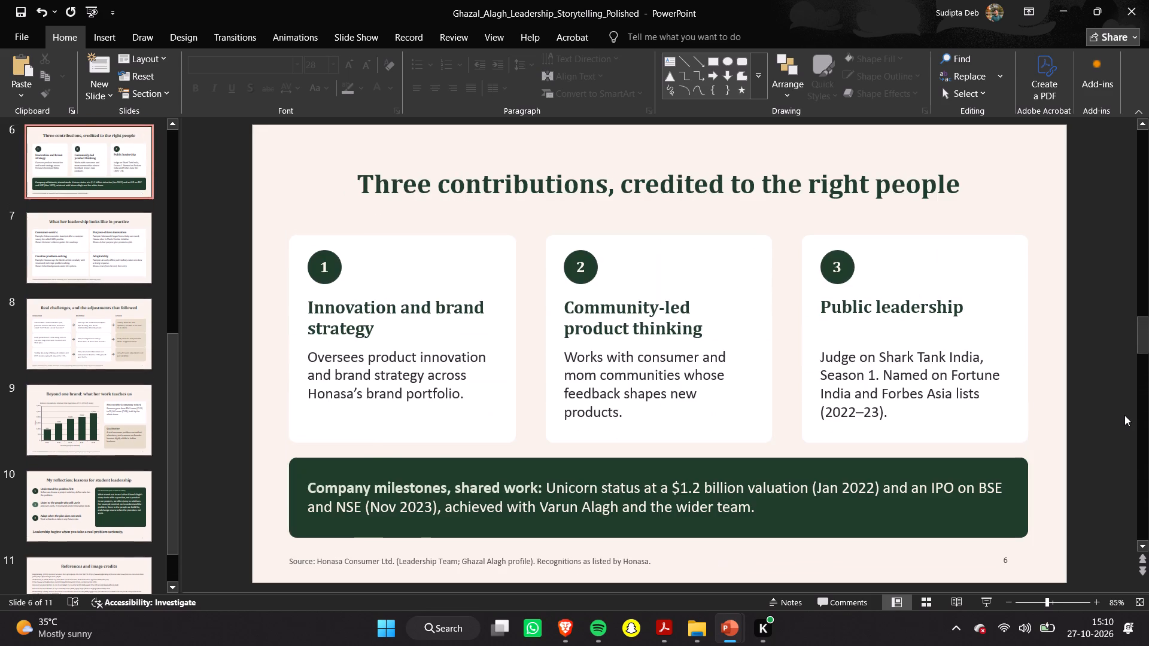
key(Left)
key(Left)
key(Left)
key(Left)
key(Left)
key(Left)
key(Left)
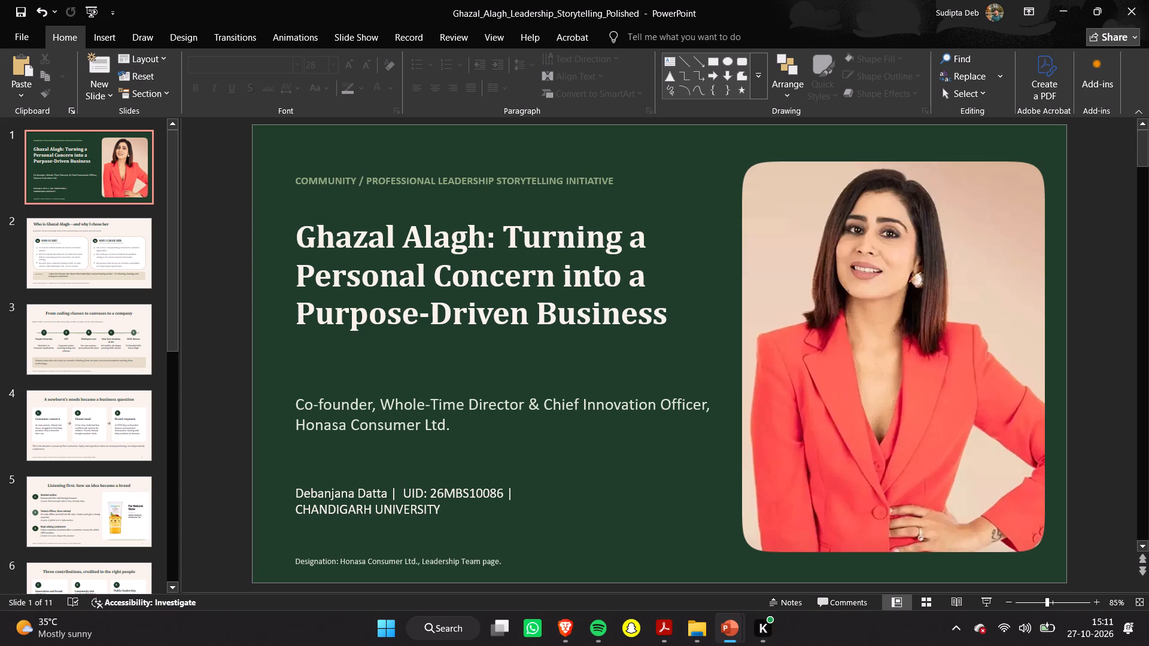
click(513, 497)
click(519, 492)
click(516, 490)
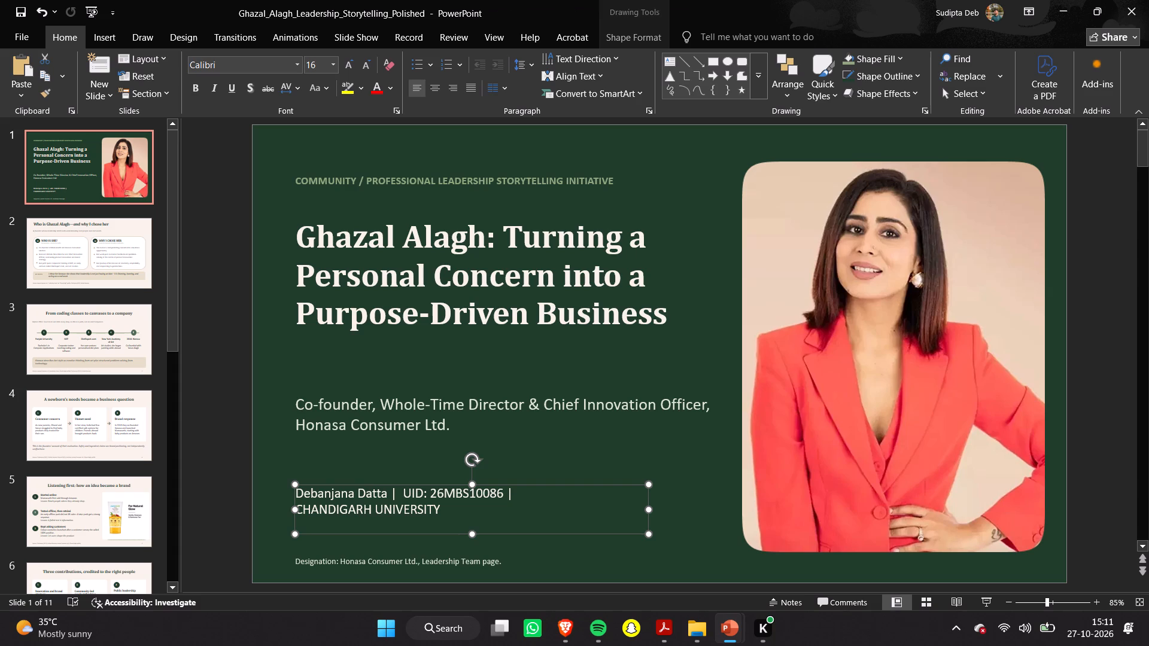
click(510, 496)
key(space)
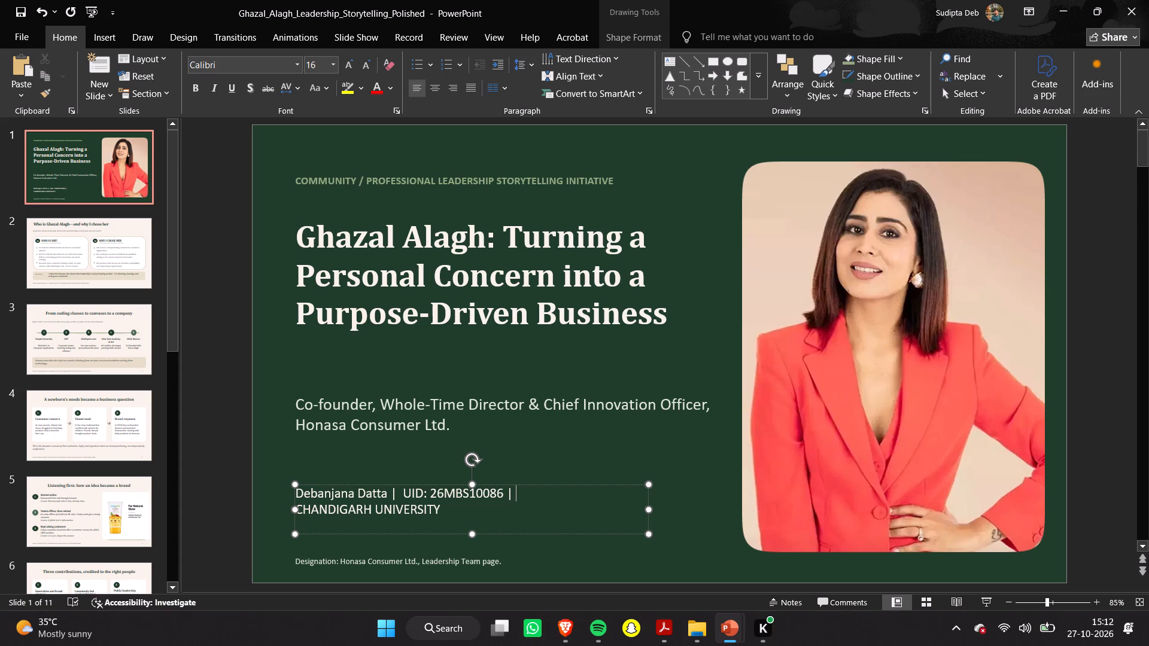
text(MBS)
key(BackSpace)
key(a)
text(-SHR)
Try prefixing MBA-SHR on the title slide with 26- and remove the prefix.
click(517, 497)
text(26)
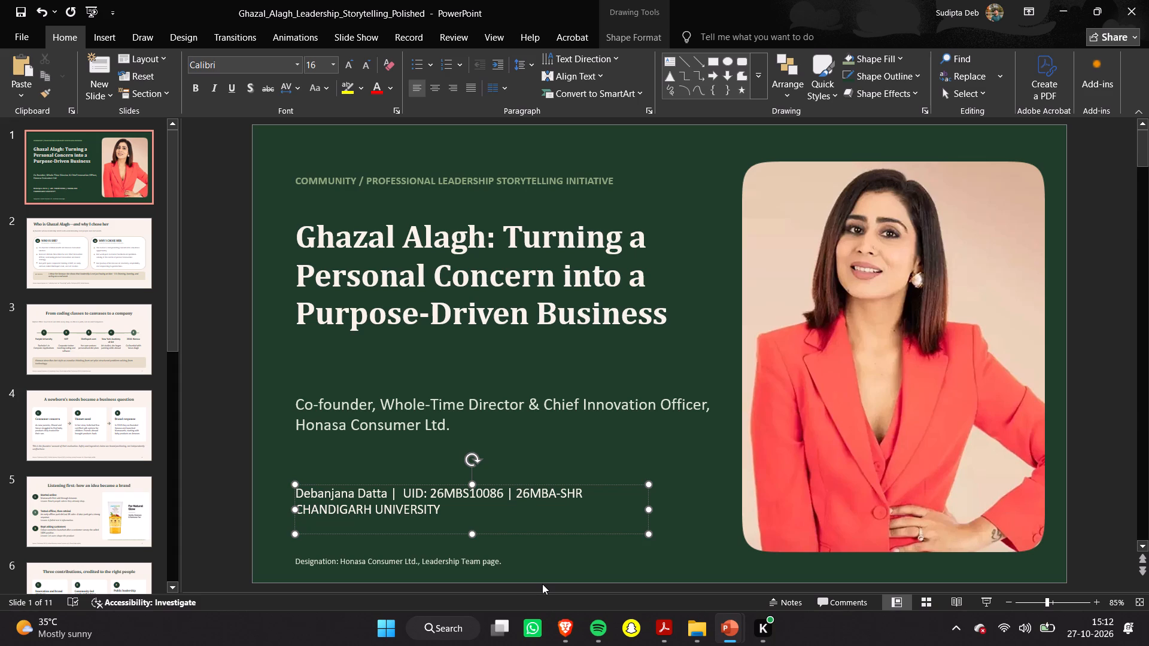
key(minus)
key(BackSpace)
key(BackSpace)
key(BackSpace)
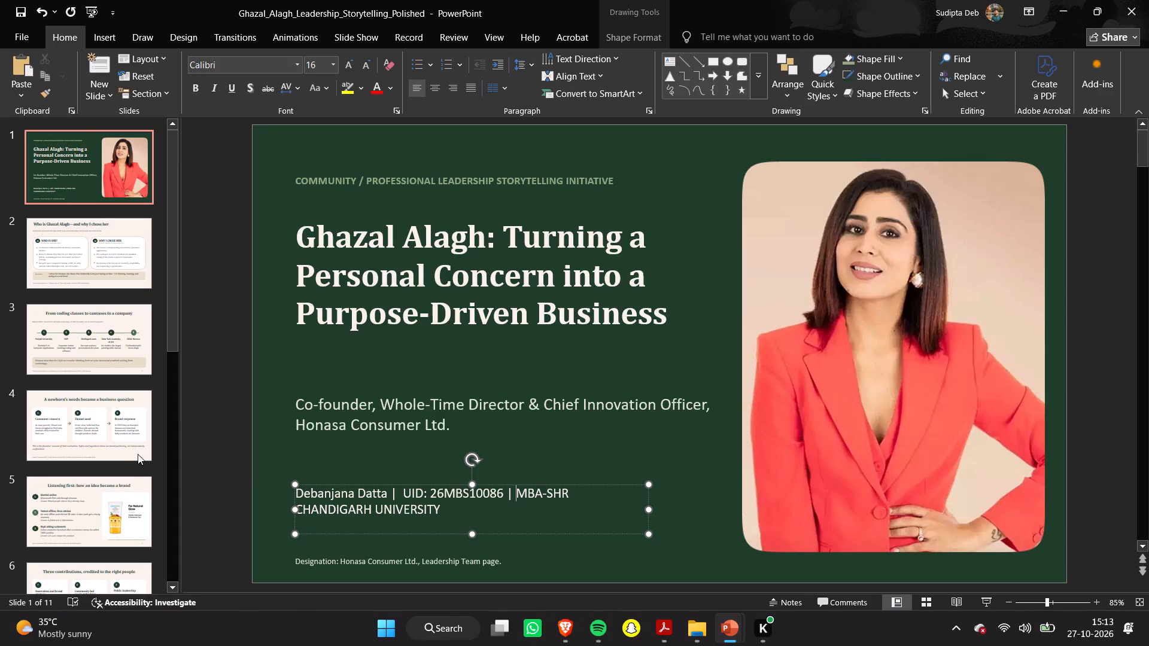
Save the presentation.
click(17, 0)
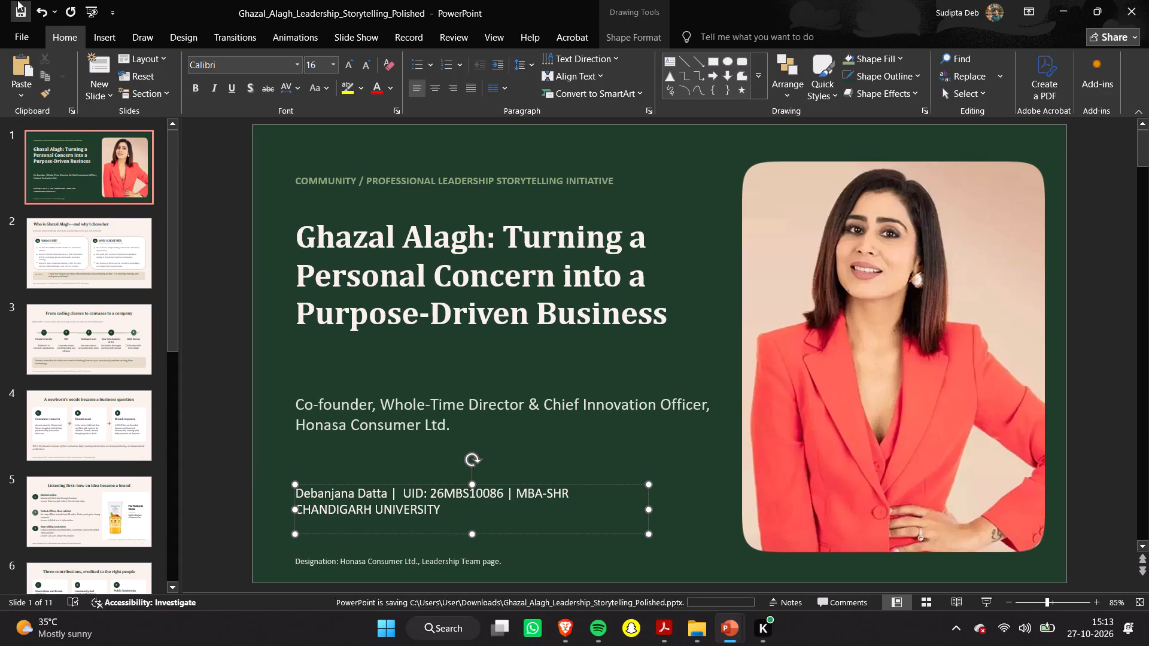
Save the presentation again in the Downloads folder under the name Ghazal_Alagh_Leadership_Storytelling_Polished as a PowerPoint Presentation.
click(20, 44)
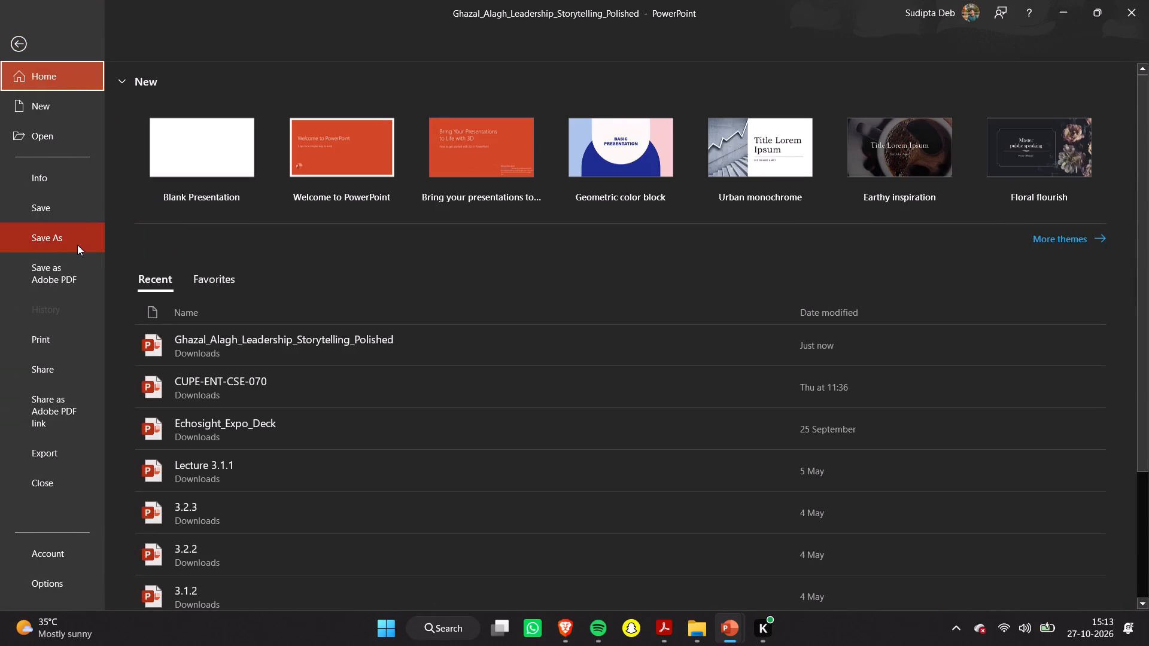
click(66, 247)
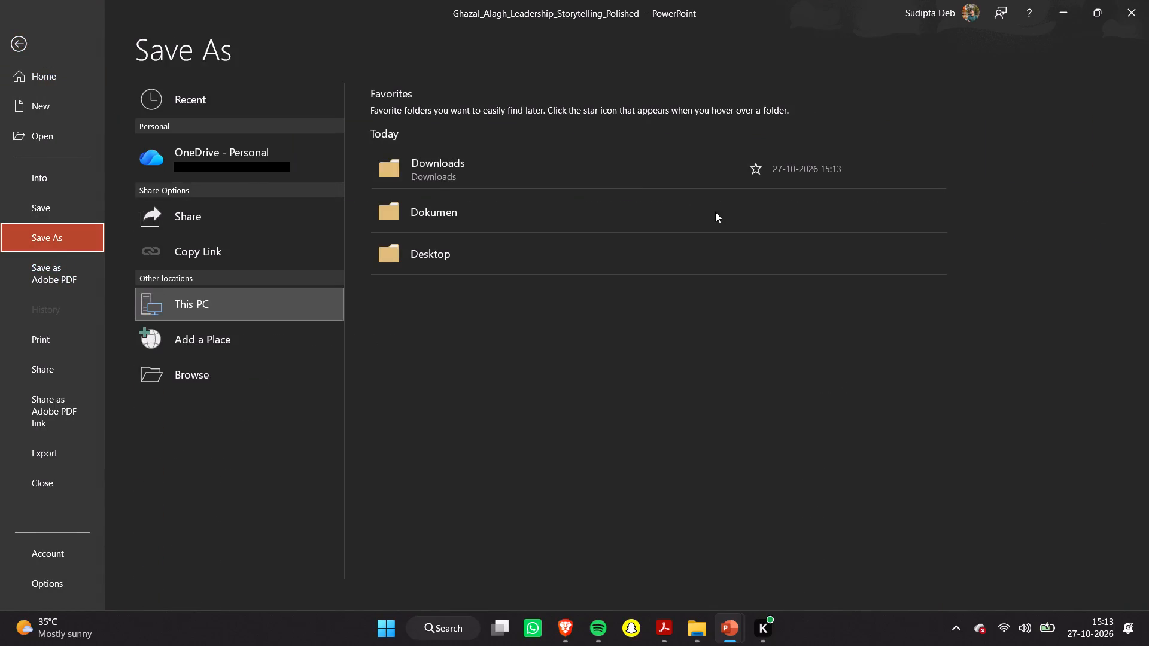
click(610, 159)
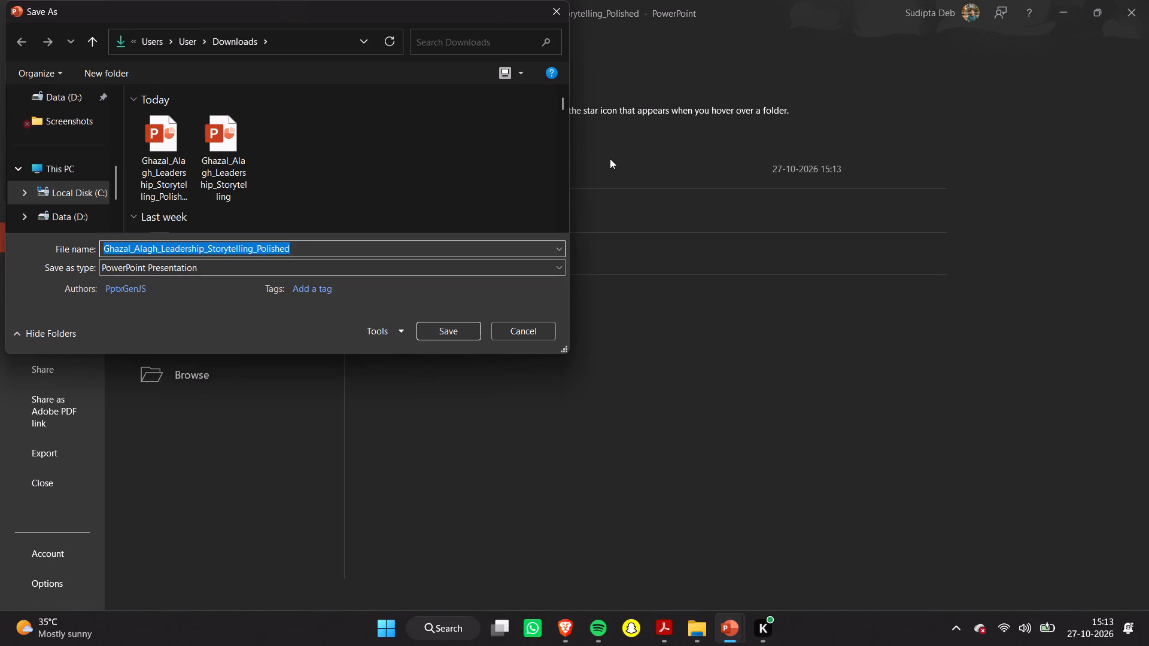
key(Return)
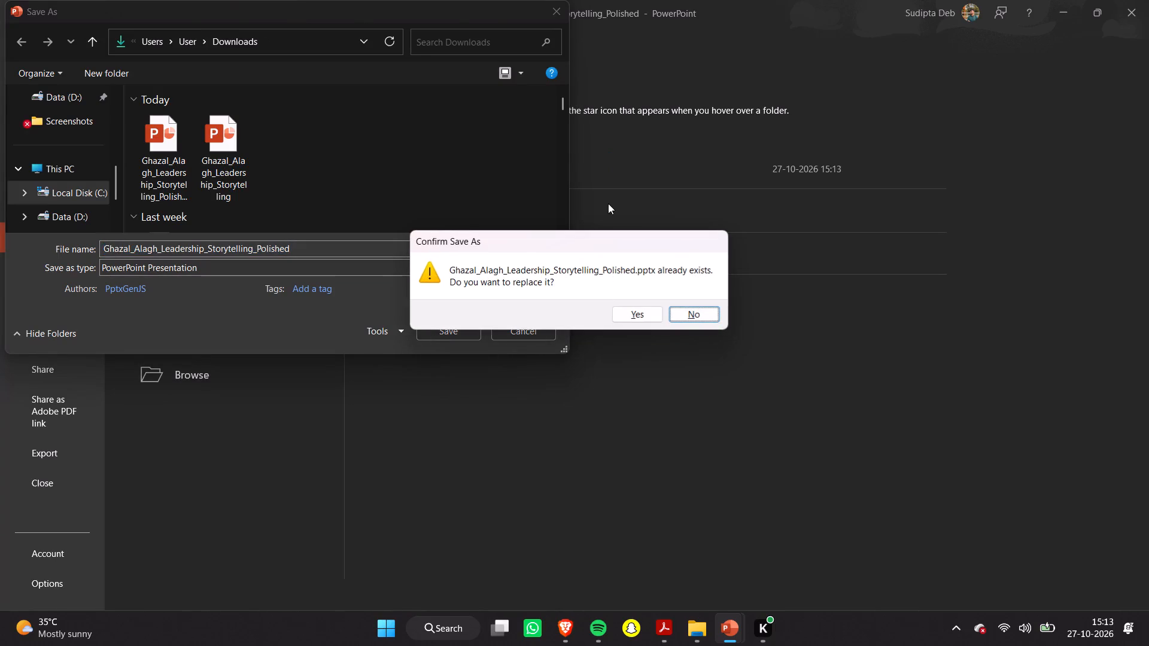
Replace the existing Ghazal_Alagh_Leadership_Storytelling_Polished.pptx in the Downloads folder with the current presentation.
click(634, 318)
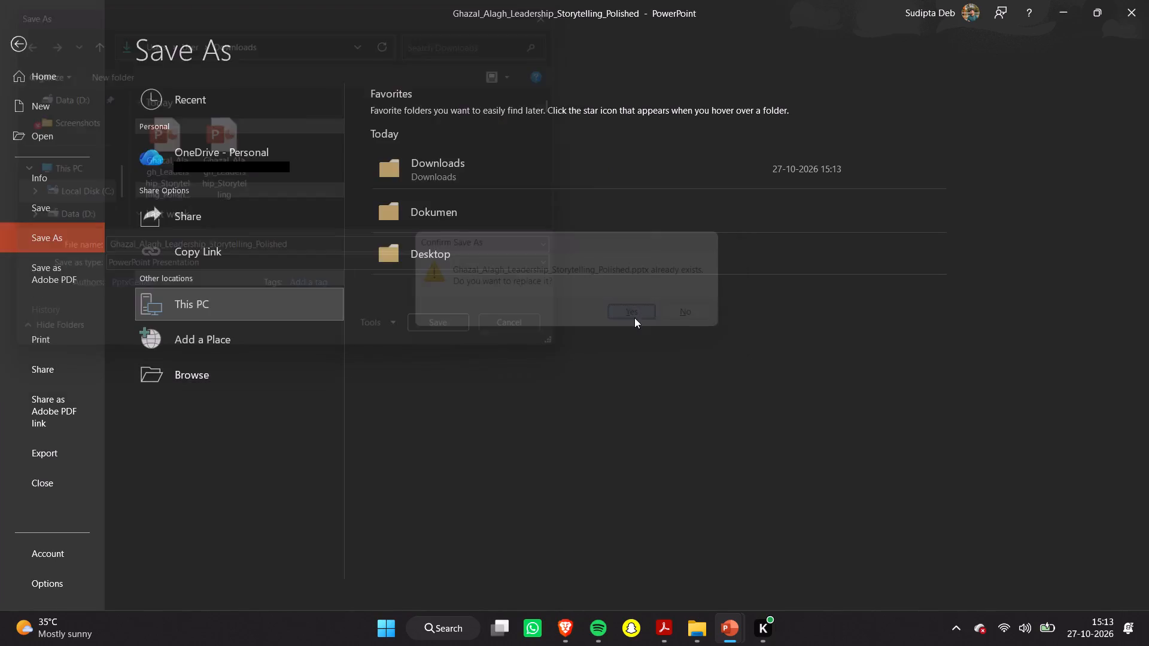
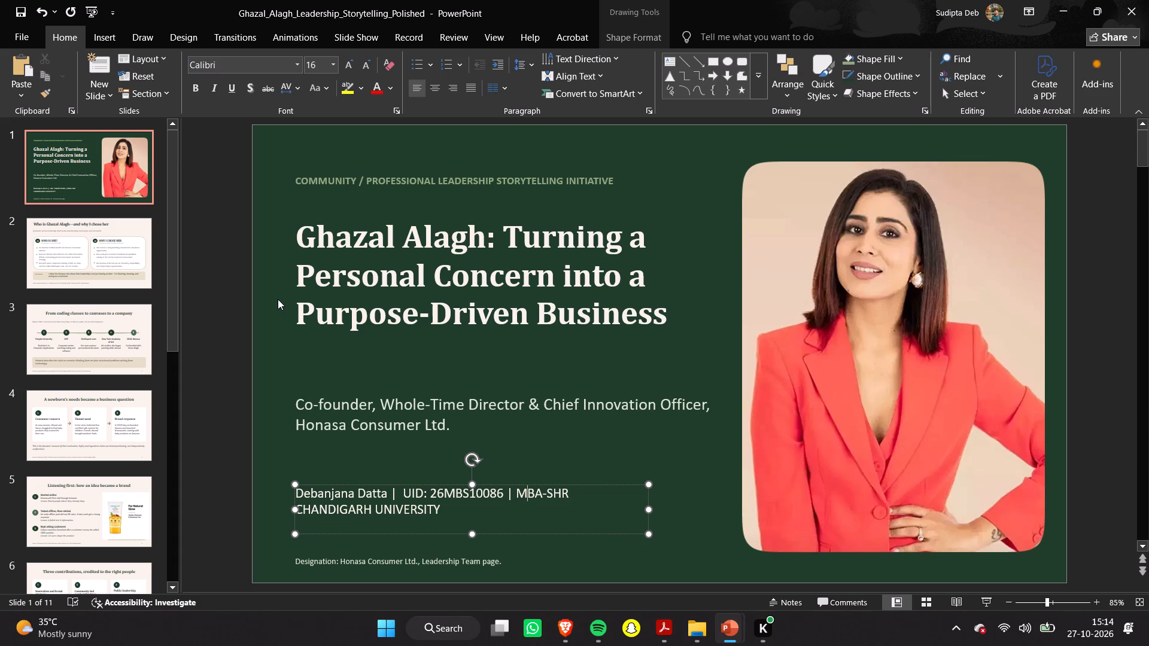
Review the finished slides from the title slide through the closing slides and return to slide 1.
key(Down)
click(49, 229)
key(Right)
key(Down)
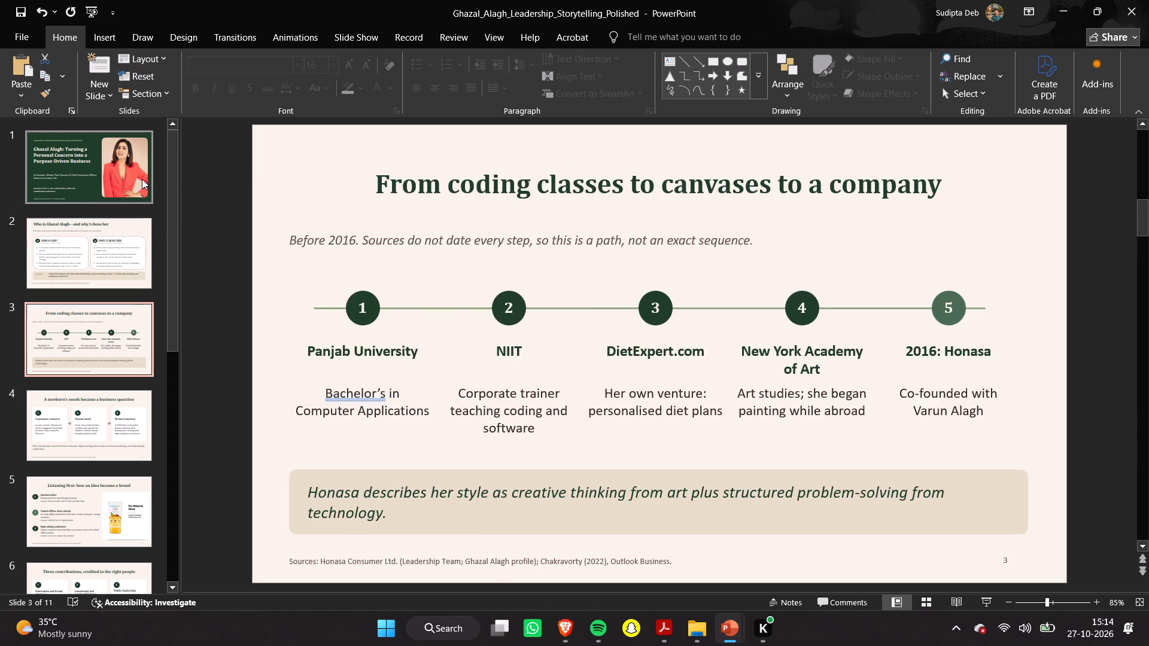
key(Down)
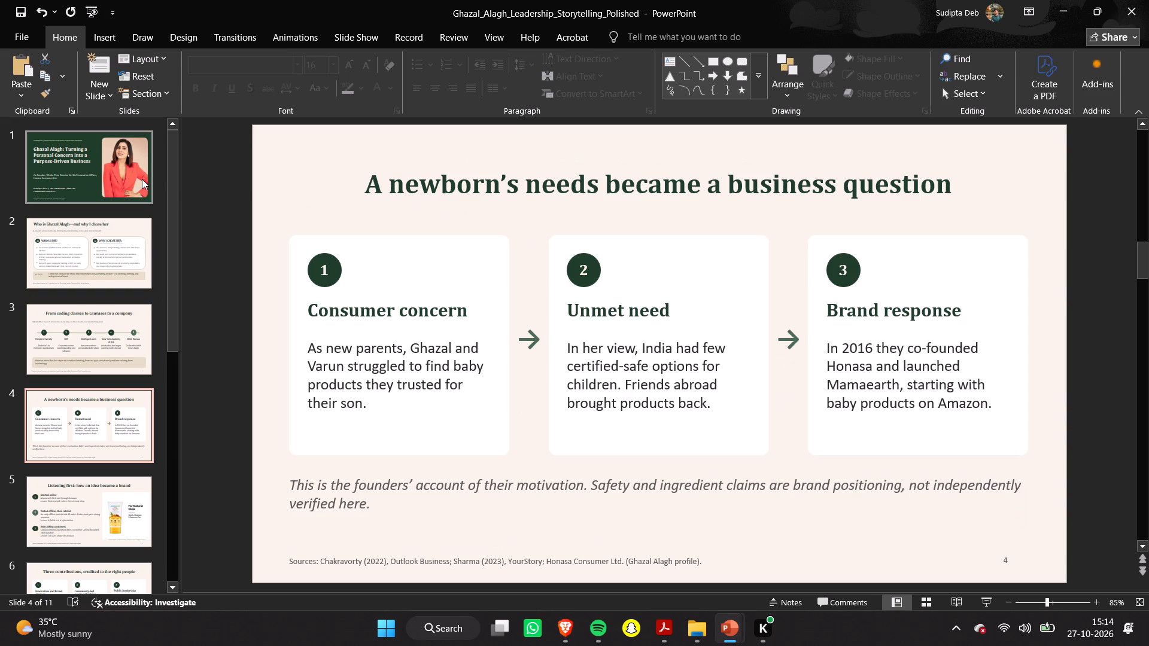
key(Down)
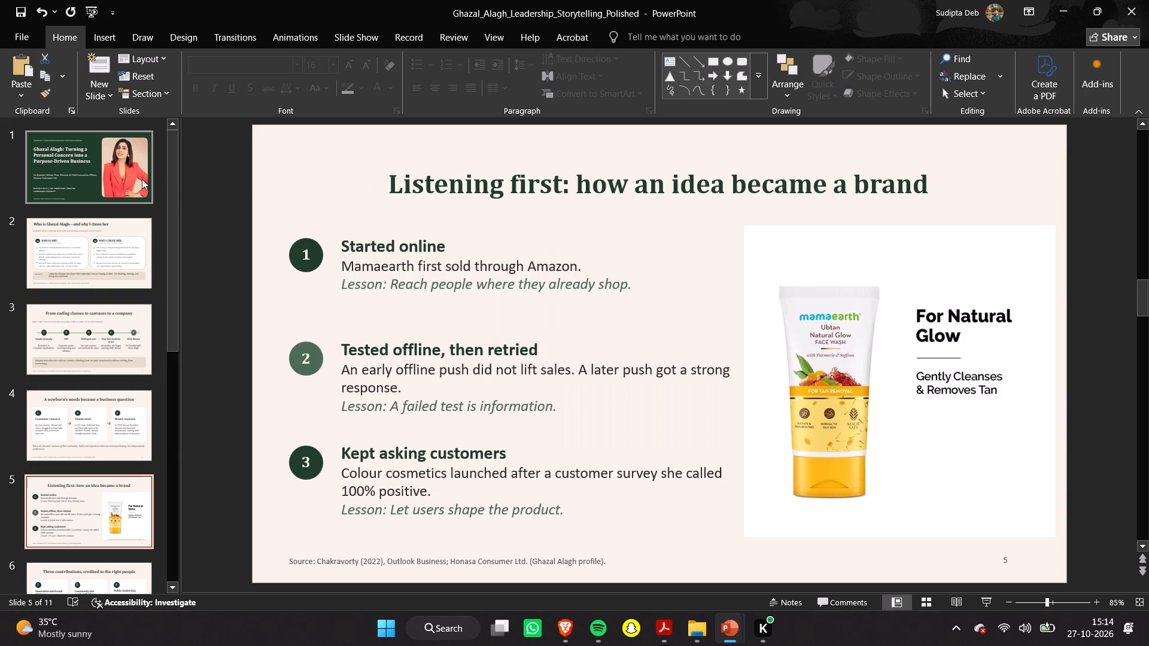
key(Down)
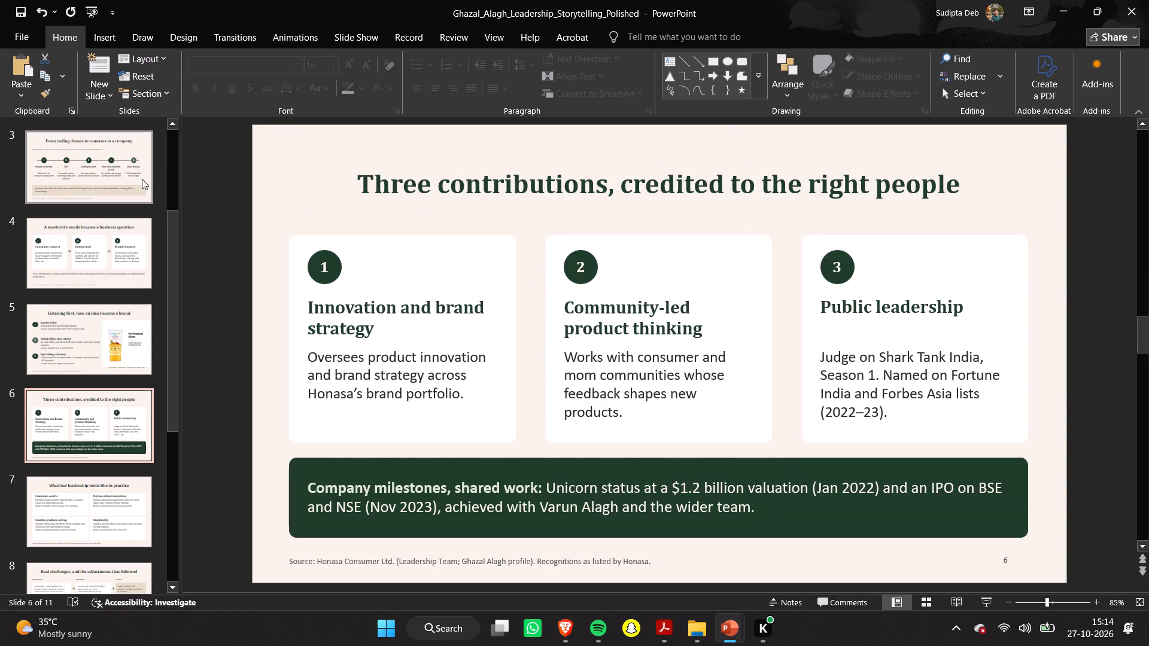
key(Down)
key(Down)
key(Down)
key(Down)
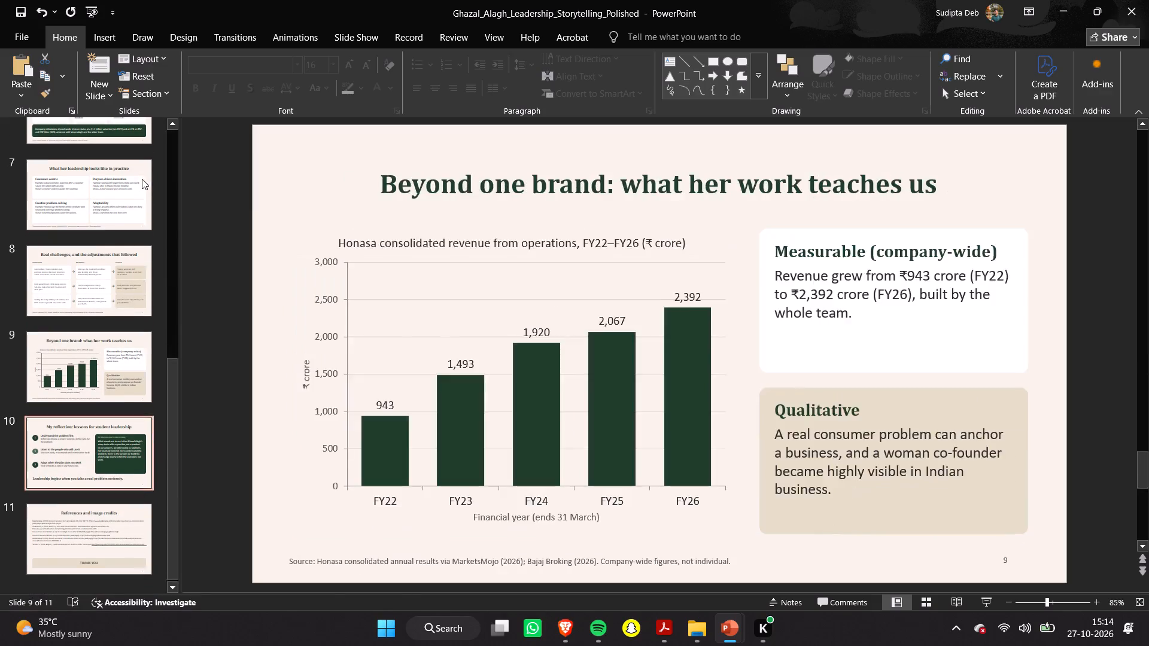
key(Down)
key(Up)
key(Up)
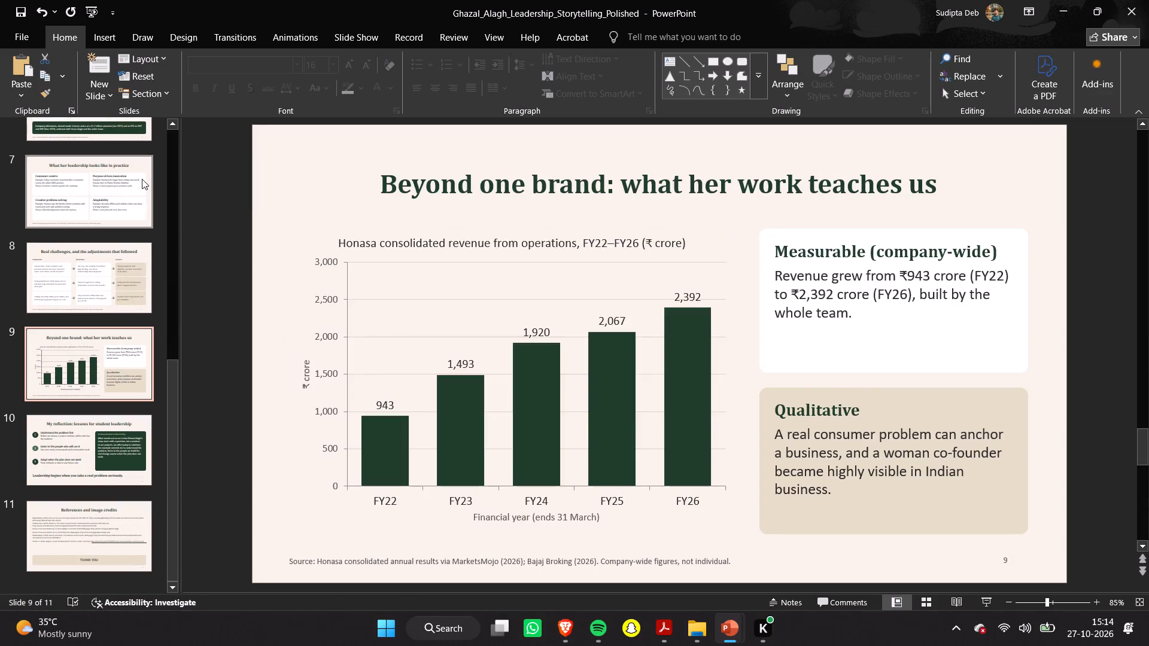
key(Up)
key(Up)
key(Up)
key(Up)
key(Up)
key(Up)
key(Up)
key(Up)
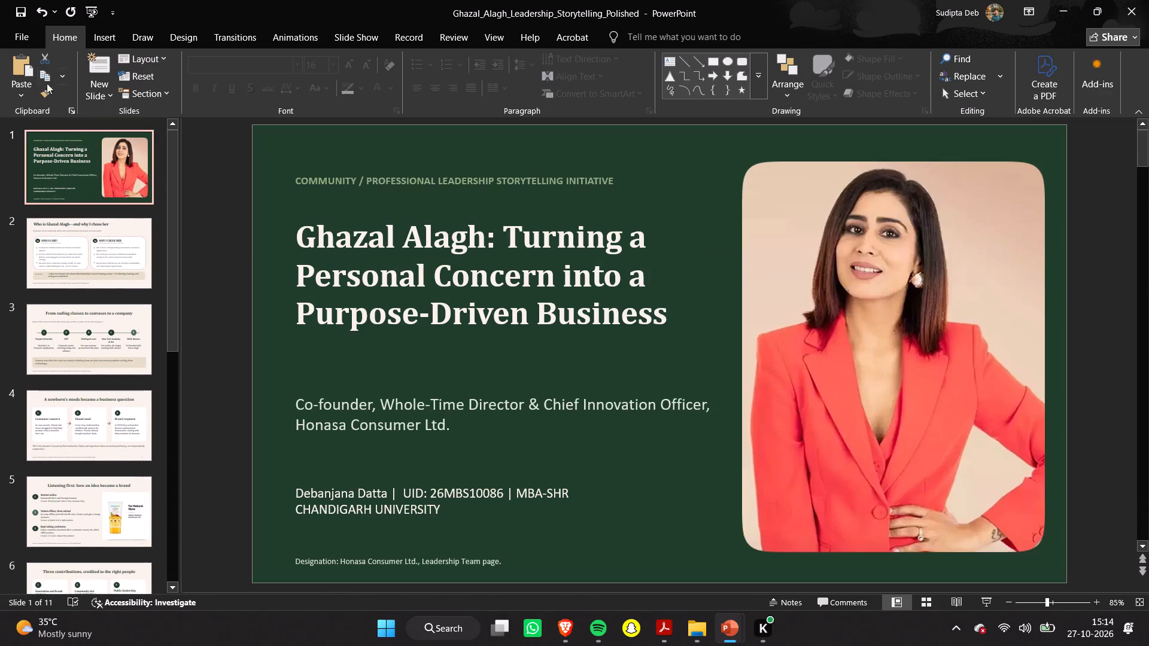
Save a copy of the presentation as a PDF in the Downloads folder under the name Ghazal_Alagh_Leadership_Storytelling_Polished.
click(15, 32)
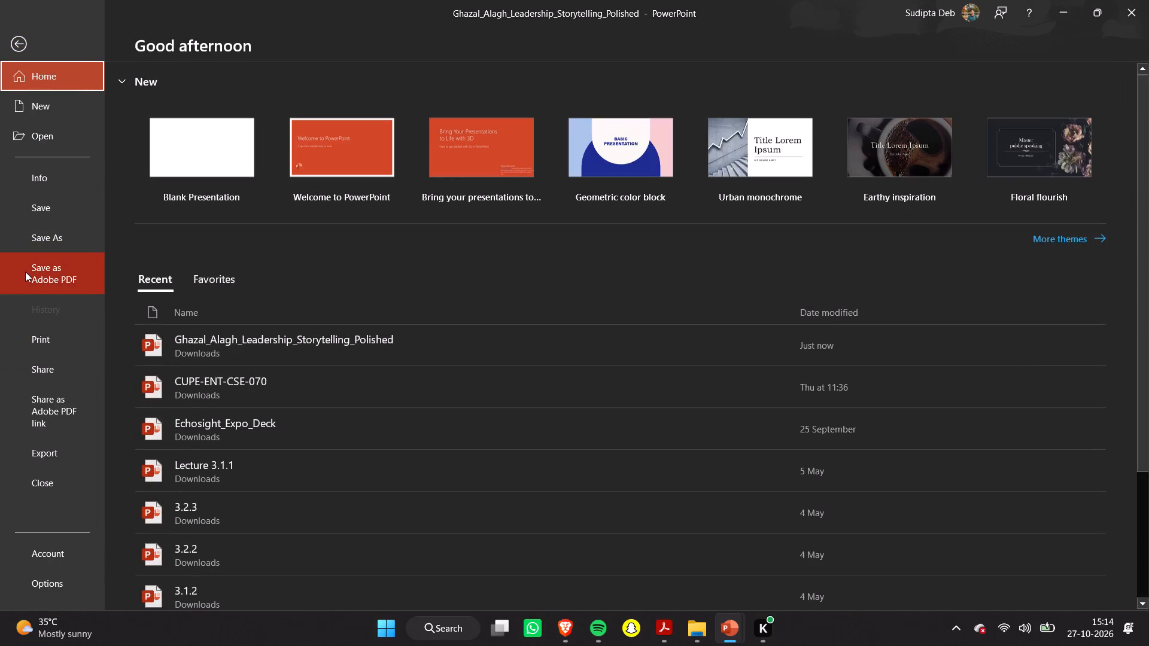
click(29, 239)
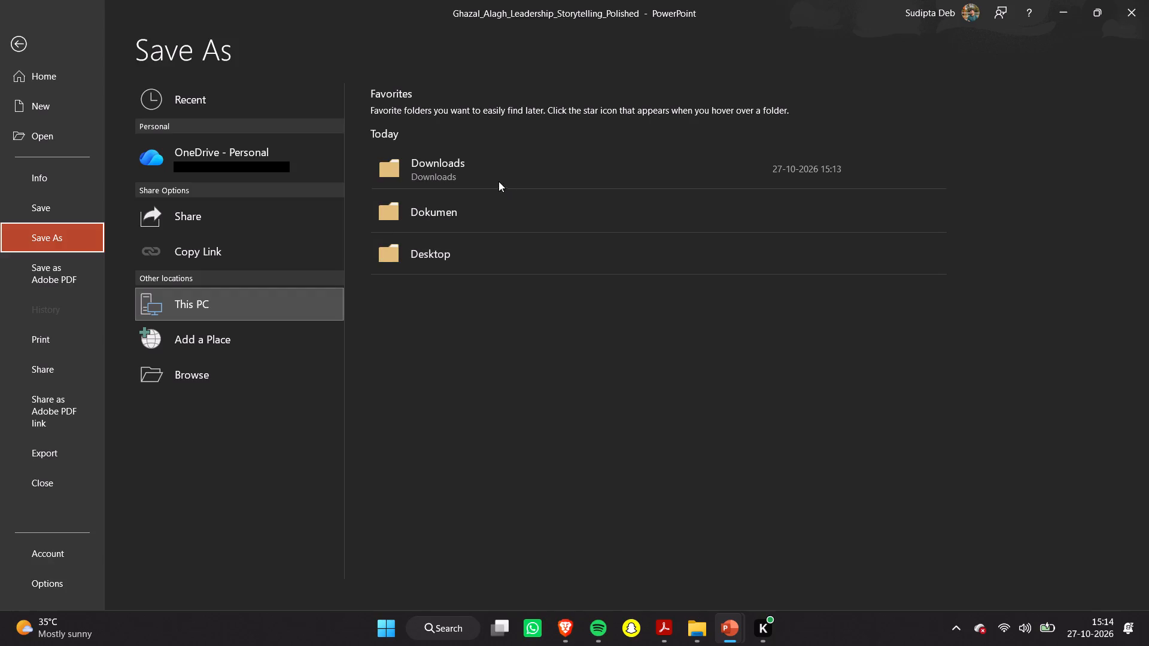
click(496, 178)
click(381, 271)
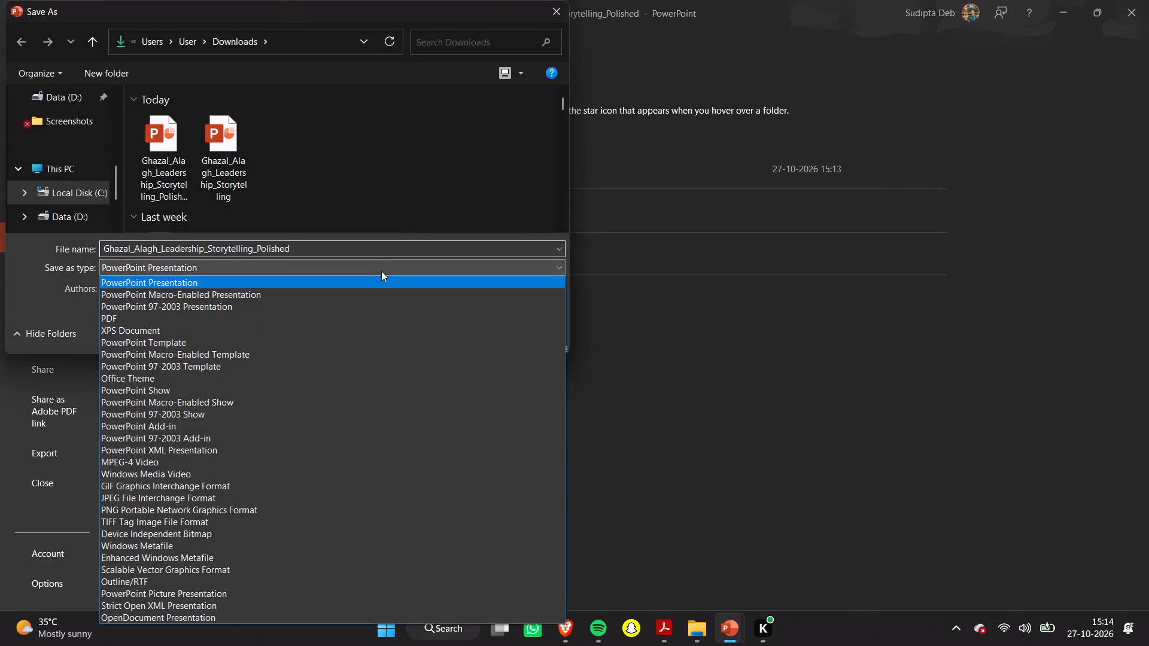